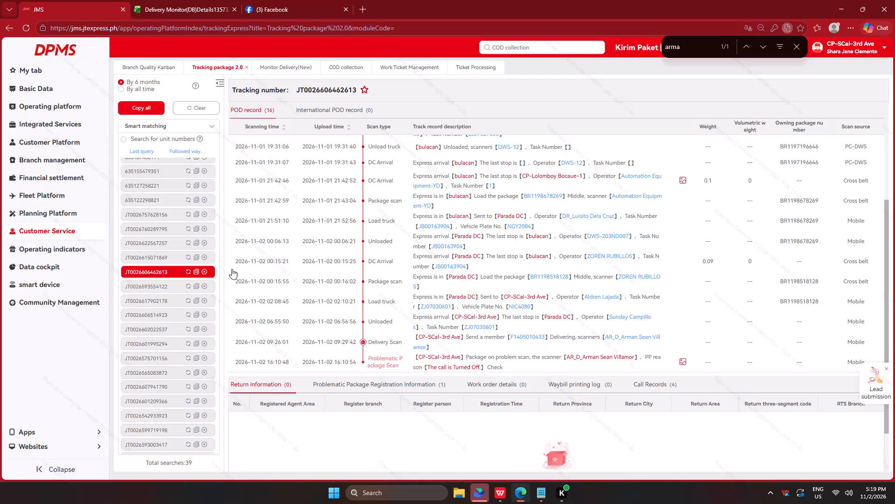
pyautogui.click(165, 285)
pyautogui.scroll(-1, 428, 245)
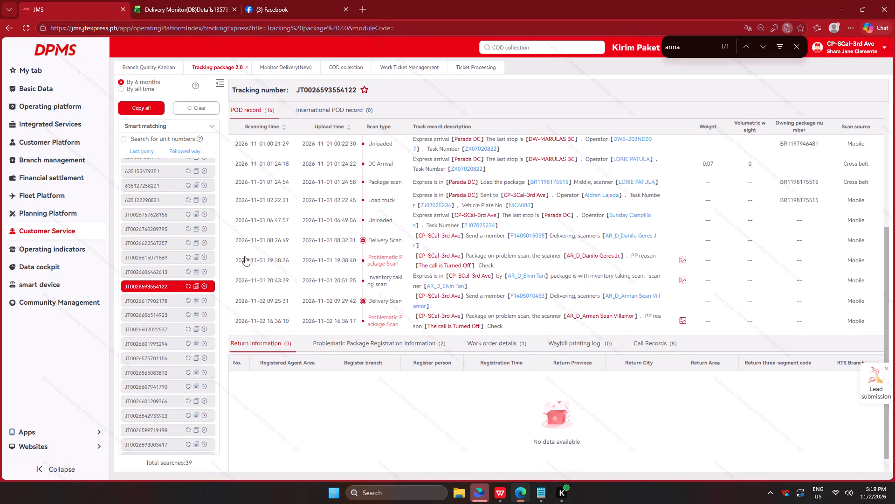
pyautogui.click(138, 305)
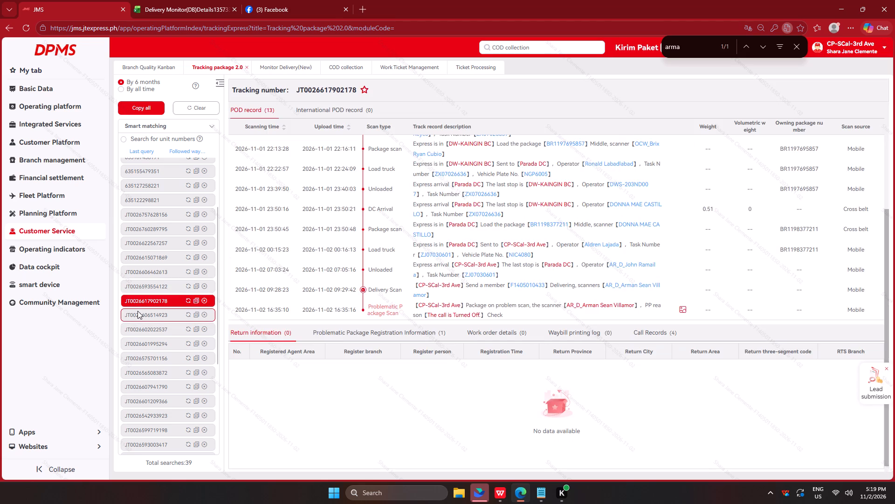
pyautogui.click(139, 310)
pyautogui.click(147, 329)
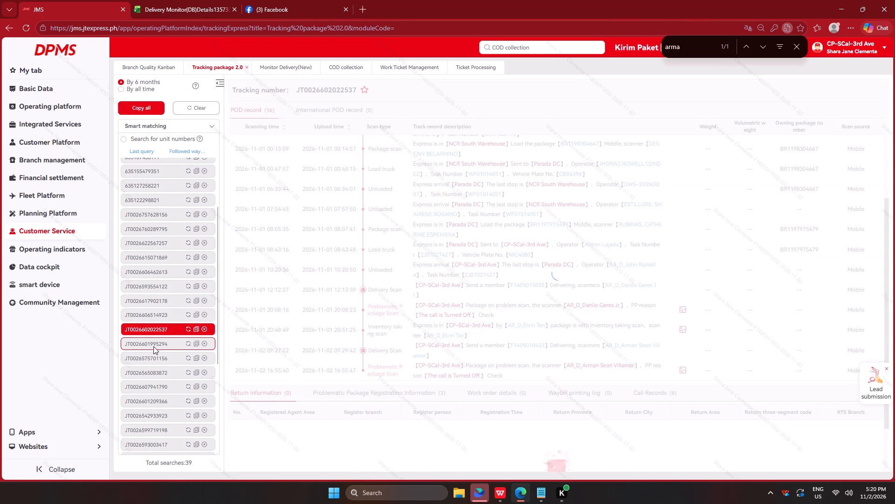
pyautogui.click(154, 339)
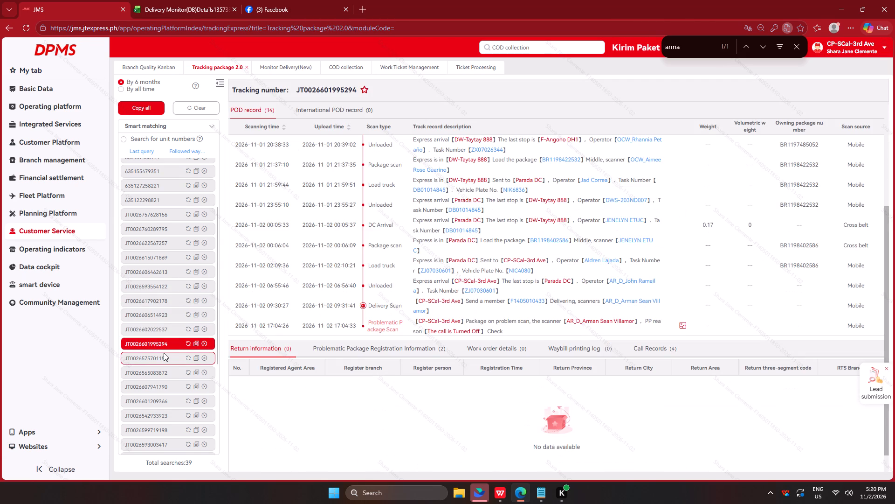
pyautogui.click(164, 356)
pyautogui.scroll(-1, 416, 318)
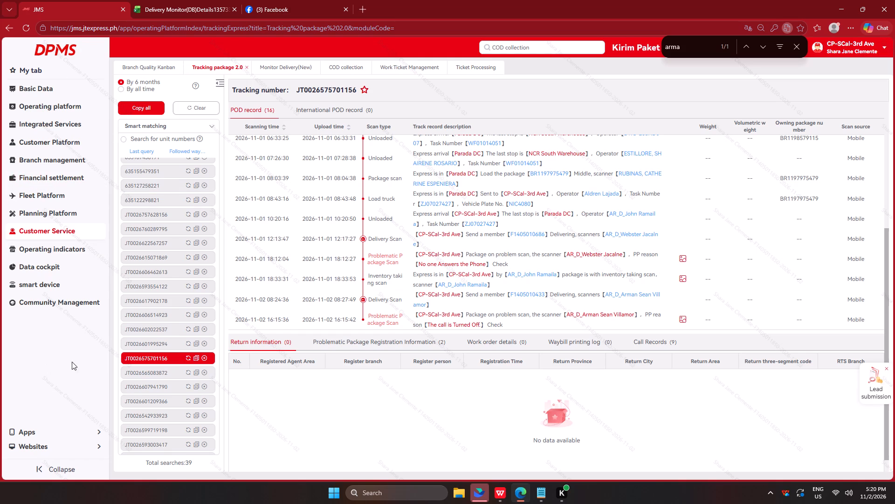
pyautogui.click(140, 380)
pyautogui.click(141, 372)
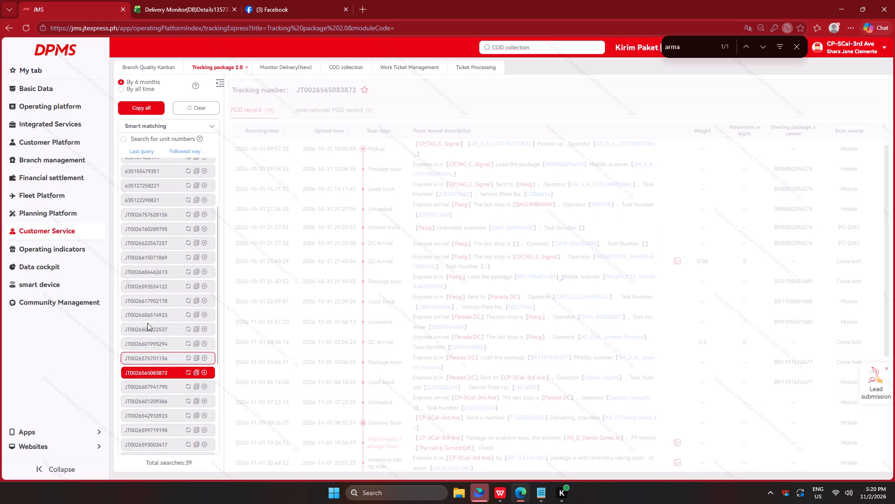
pyautogui.scroll(-2, 157, 240)
pyautogui.scroll(-4, 575, 331)
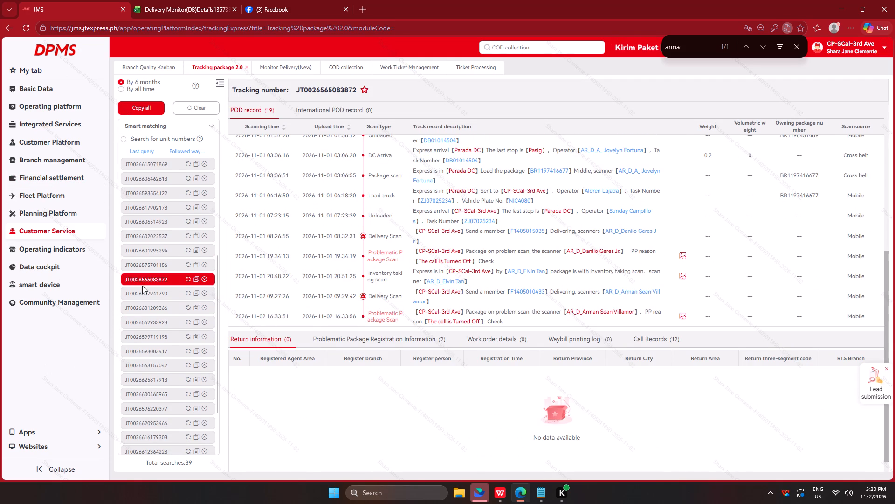
pyautogui.click(144, 289)
pyautogui.click(143, 306)
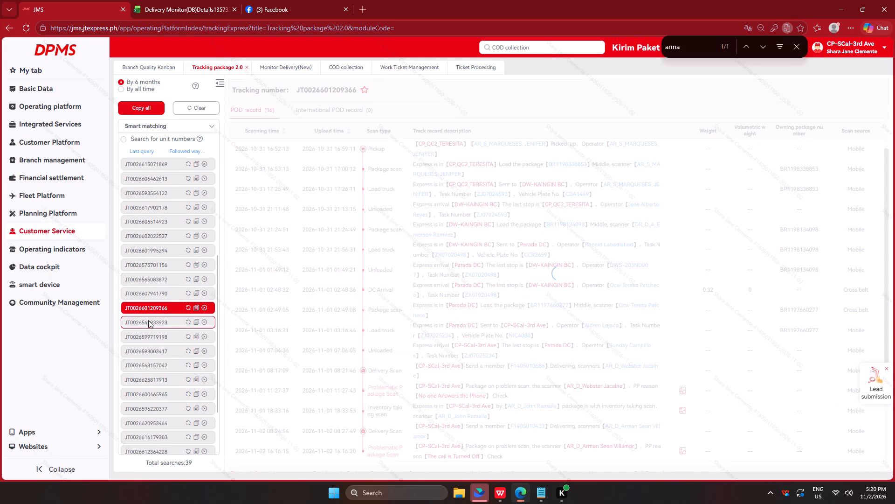
pyautogui.scroll(-3, 531, 335)
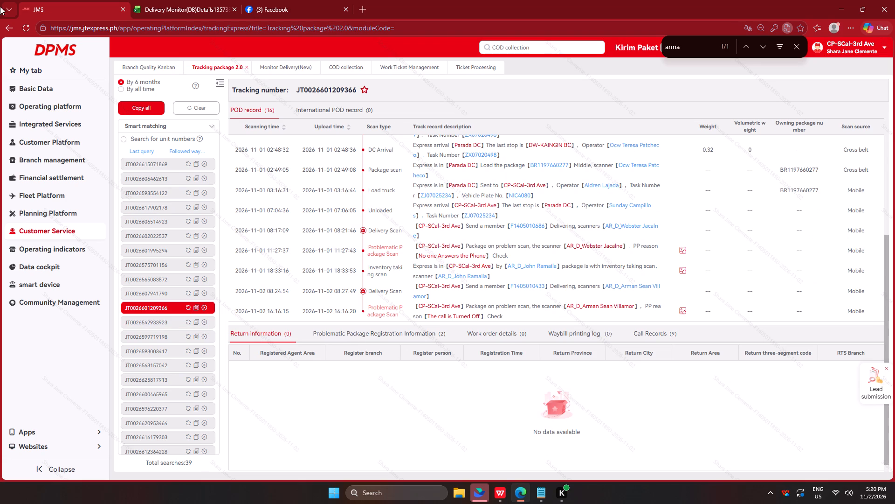
pyautogui.click(155, 323)
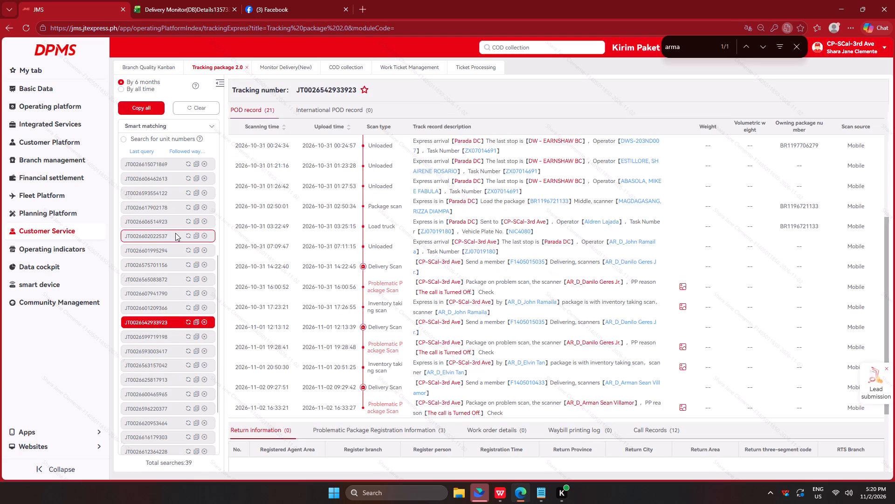
pyautogui.scroll(-1, 172, 247)
pyautogui.scroll(-1, 96, 271)
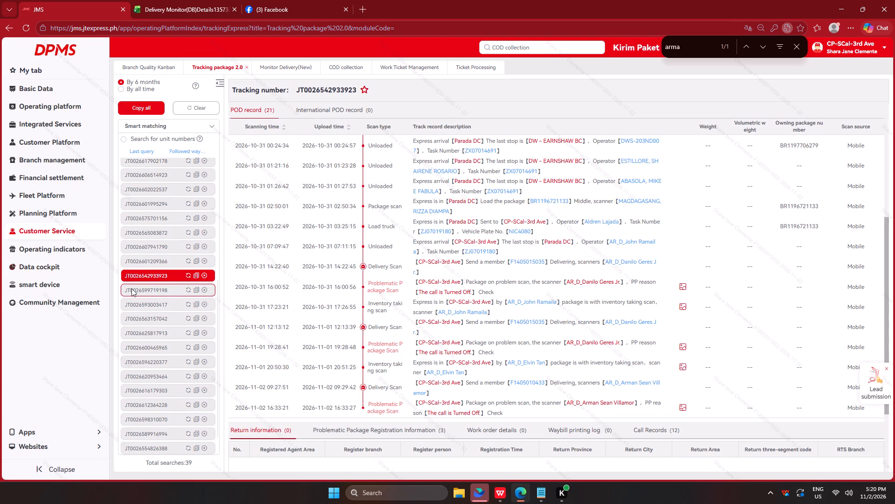
pyautogui.scroll(-2, 131, 288)
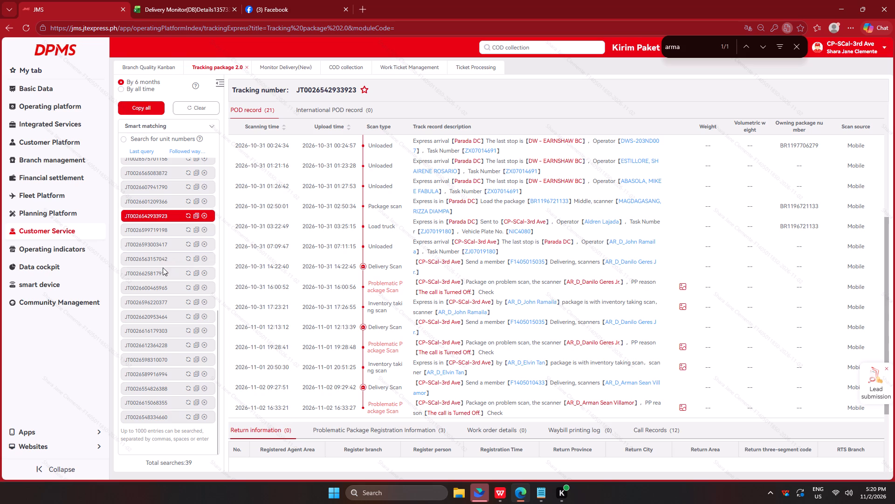
pyautogui.hotkey('alt', 'Tab')
pyautogui.scroll(-4, 287, 303)
pyautogui.scroll(-3, 270, 359)
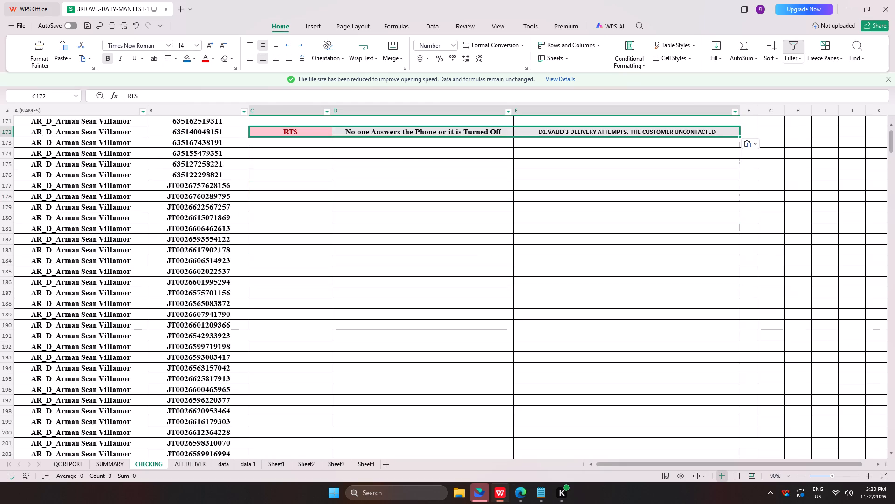
pyautogui.click(271, 339)
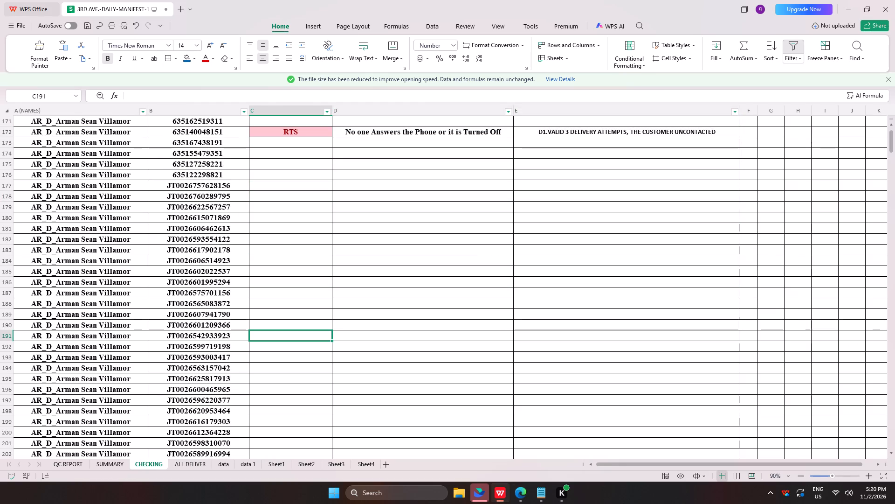
pyautogui.hotkey('ctrl', 'v')
pyautogui.hotkey('alt', 'Tab')
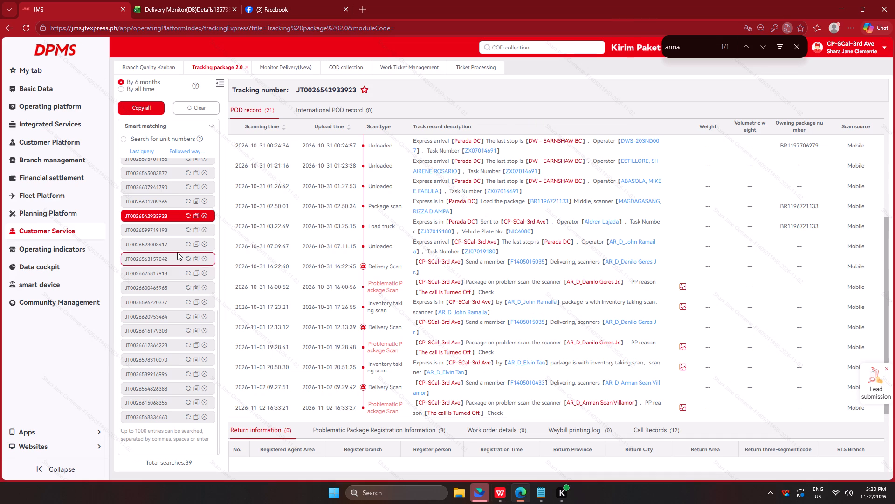
pyautogui.click(147, 226)
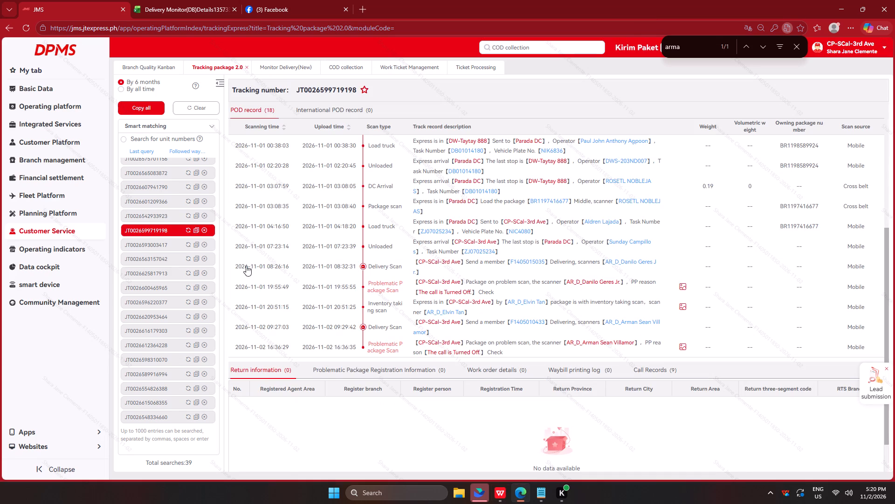
pyautogui.click(158, 245)
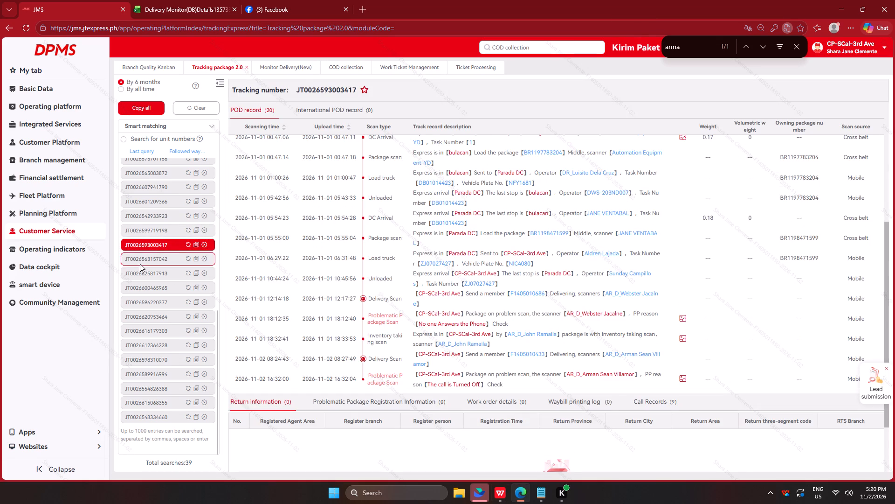
pyautogui.click(141, 262)
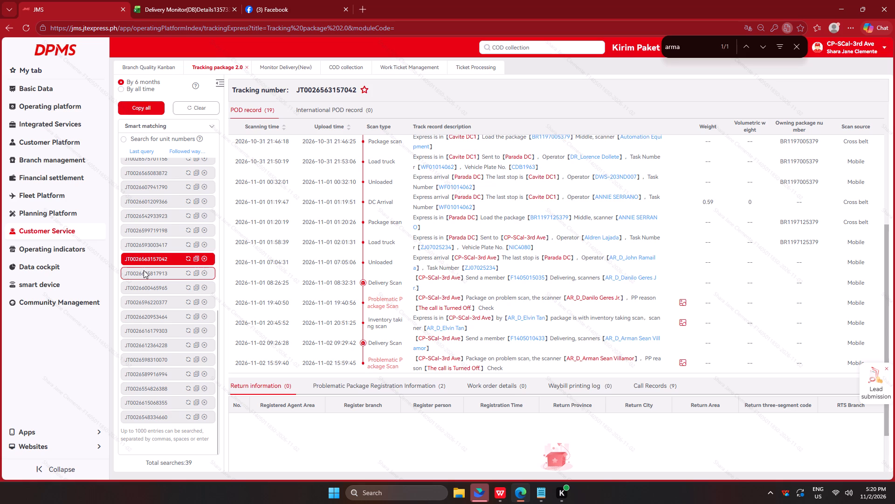
pyautogui.click(144, 270)
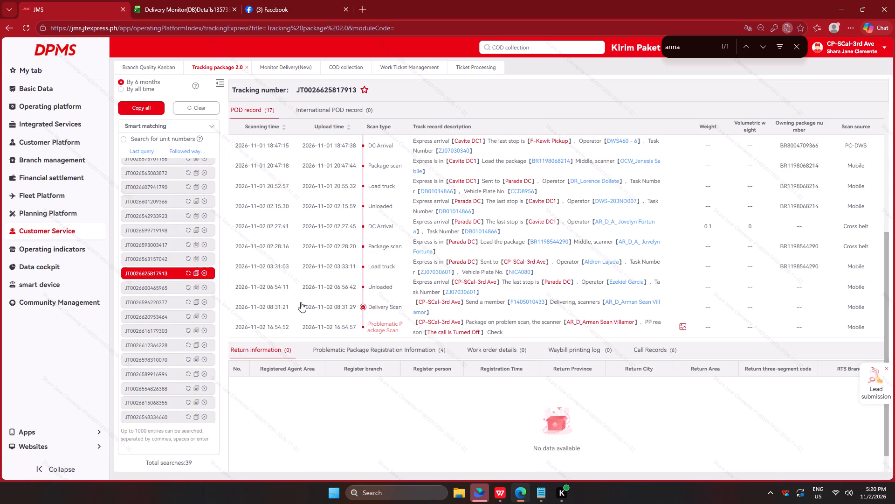
pyautogui.click(158, 294)
pyautogui.click(156, 299)
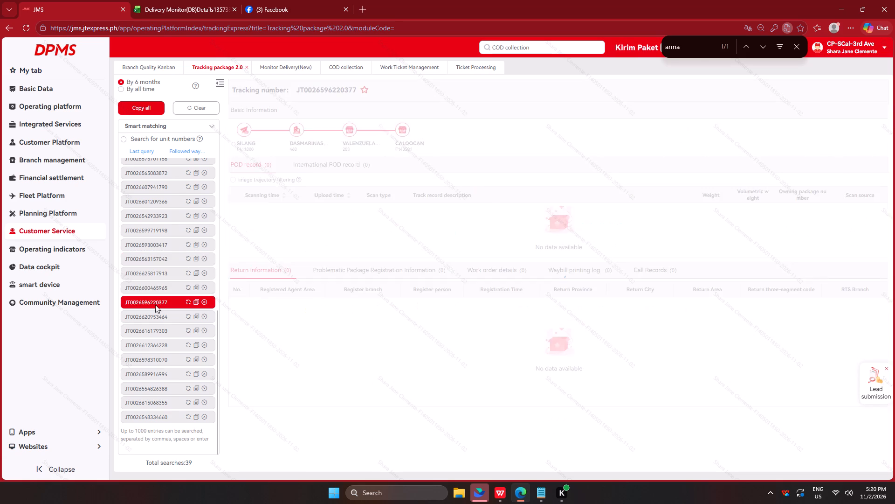
pyautogui.scroll(-2, 434, 294)
pyautogui.click(149, 312)
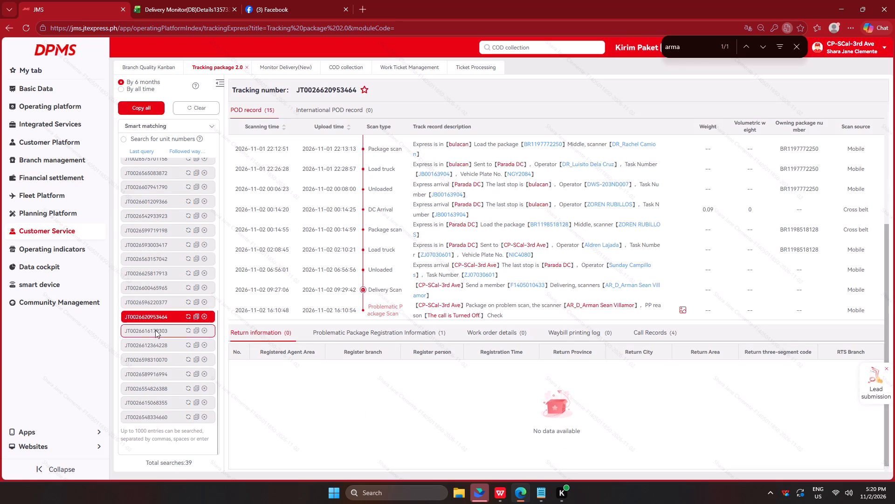
pyautogui.click(155, 331)
pyautogui.click(160, 344)
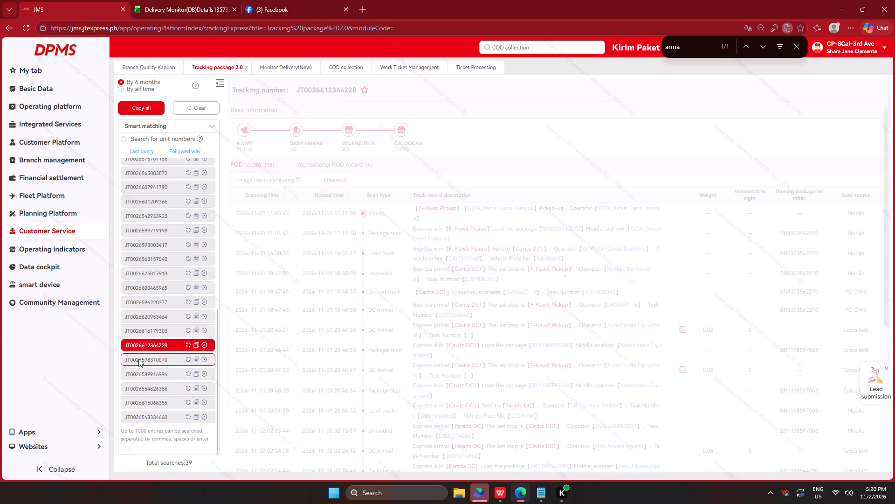
pyautogui.click(142, 358)
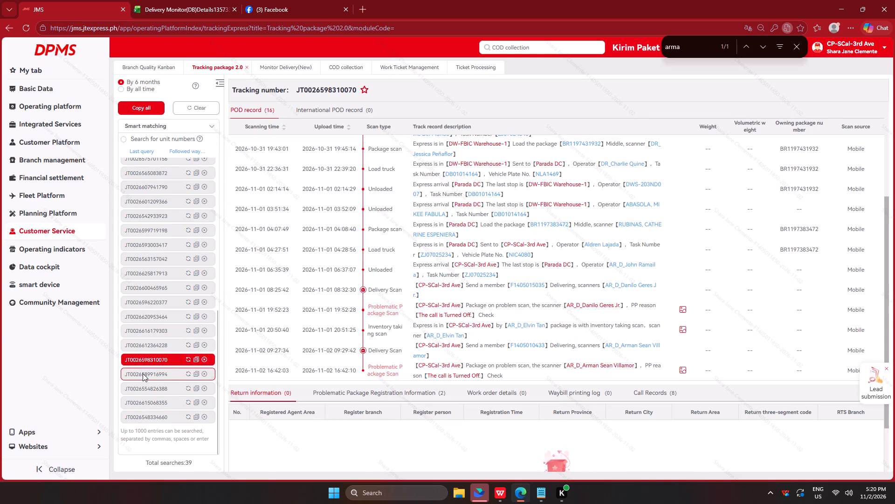
pyautogui.click(143, 373)
pyautogui.scroll(-2, 386, 340)
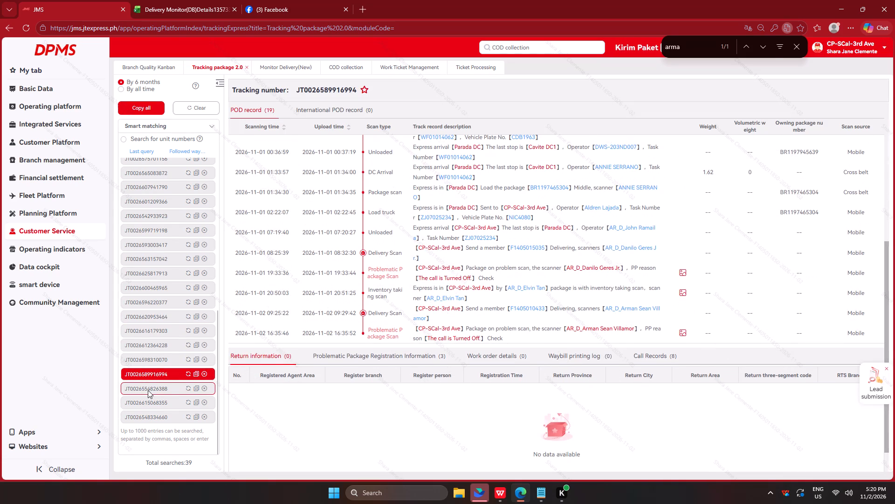
pyautogui.click(148, 390)
pyautogui.click(154, 402)
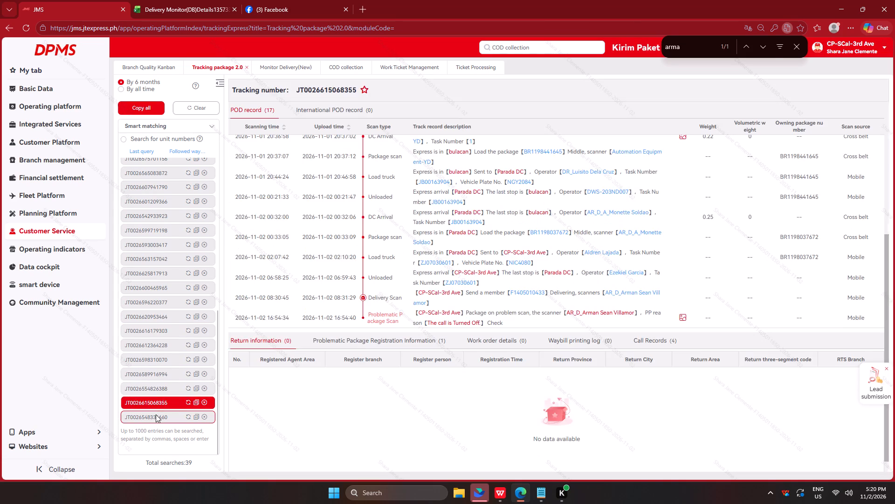
pyautogui.click(156, 413)
pyautogui.scroll(-1, 451, 255)
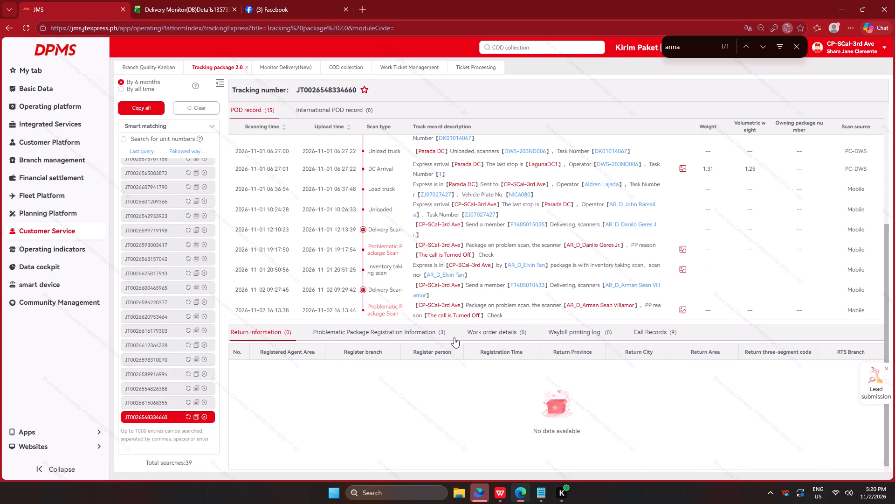
# In the WPS CHECKING sheet, copy REDELIVER from C165 into the blank status cells C167:C171, C173:C190 and C192:C205.
pyautogui.hotkey('alt', 'Tab')
pyautogui.scroll(5, 427, 249)
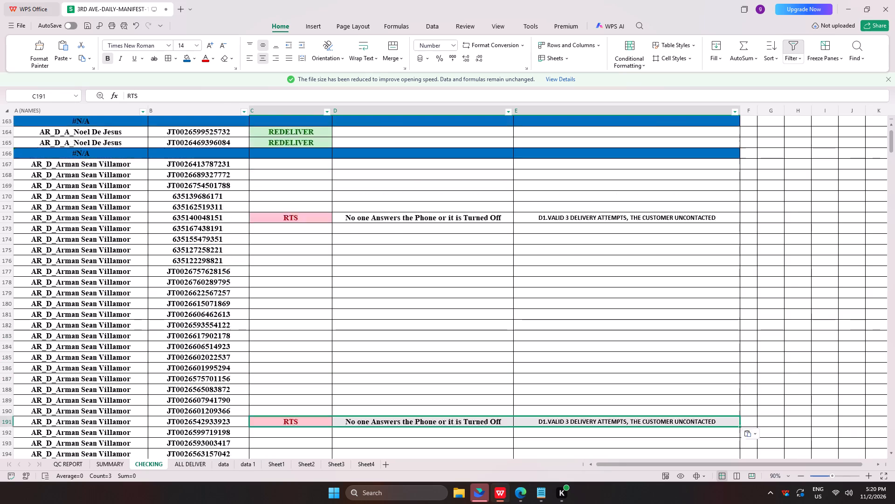
pyautogui.scroll(4, 446, 262)
pyautogui.click(294, 245)
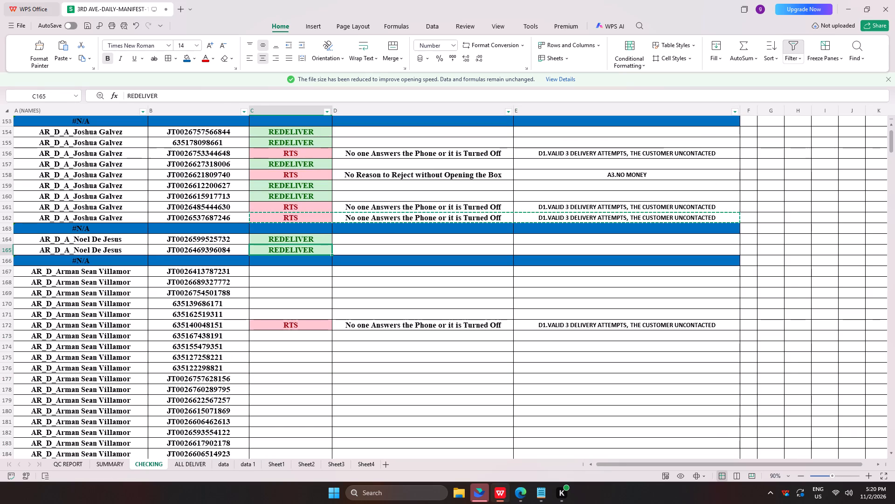
pyautogui.hotkey('ctrl', 'c')
pyautogui.keyDown('ctrl'); pyautogui.moveTo(302, 271); pyautogui.dragTo(306, 310); pyautogui.keyUp('ctrl')
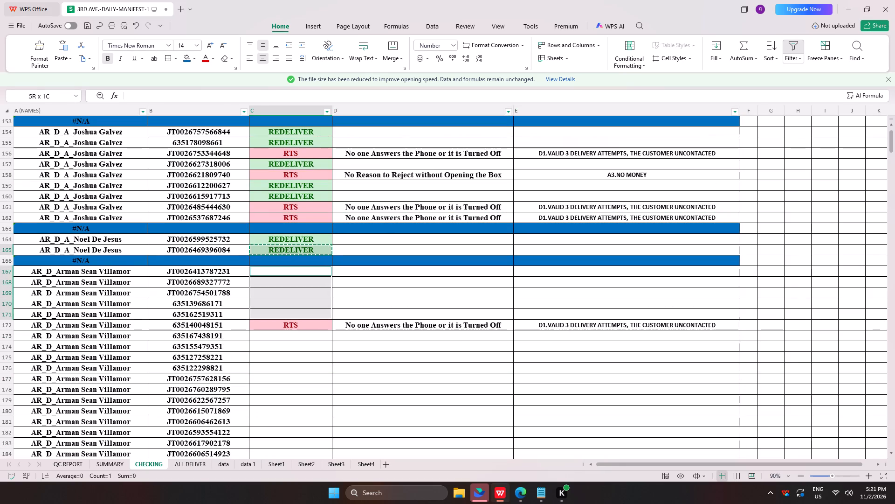
pyautogui.keyDown('ctrl'); pyautogui.moveTo(306, 310); pyautogui.dragTo(306, 314); pyautogui.keyUp('ctrl')
pyautogui.scroll(-7, 339, 231)
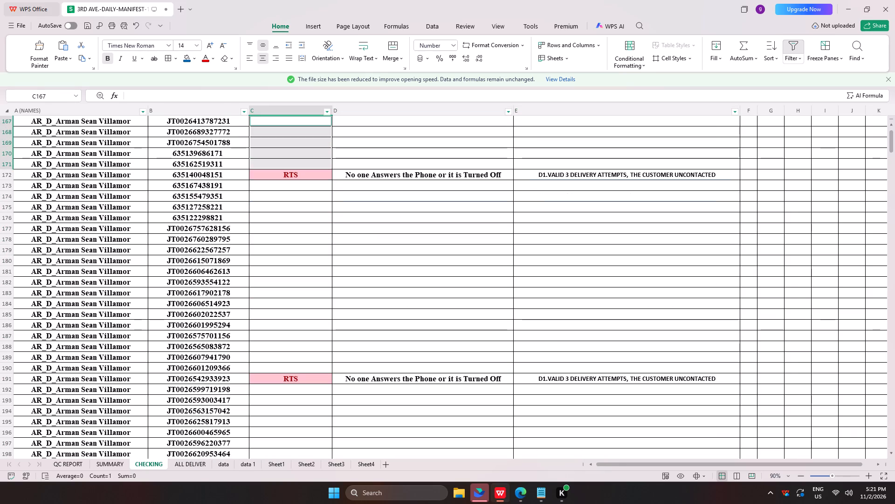
pyautogui.keyDown('ctrl'); pyautogui.moveTo(310, 186); pyautogui.dragTo(314, 366); pyautogui.keyUp('ctrl')
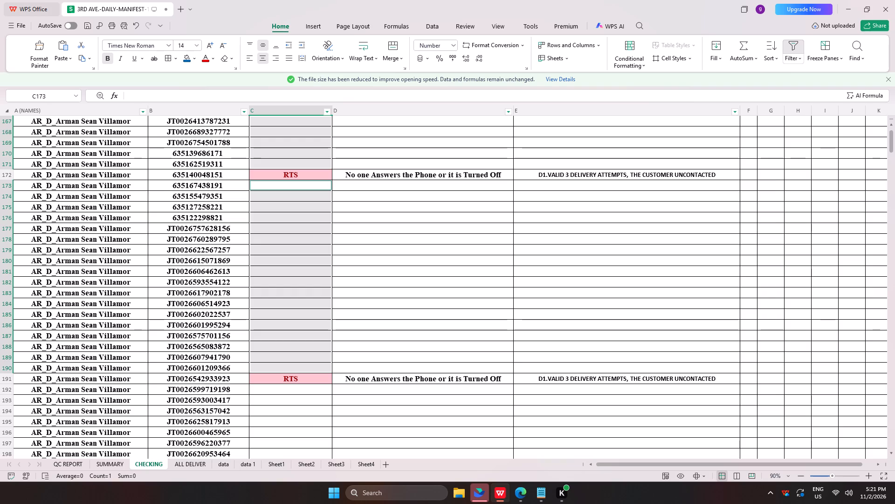
pyautogui.scroll(-7, 391, 152)
pyautogui.scroll(-4, 406, 210)
pyautogui.keyDown('ctrl'); pyautogui.moveTo(309, 156); pyautogui.dragTo(310, 157); pyautogui.keyUp('ctrl')
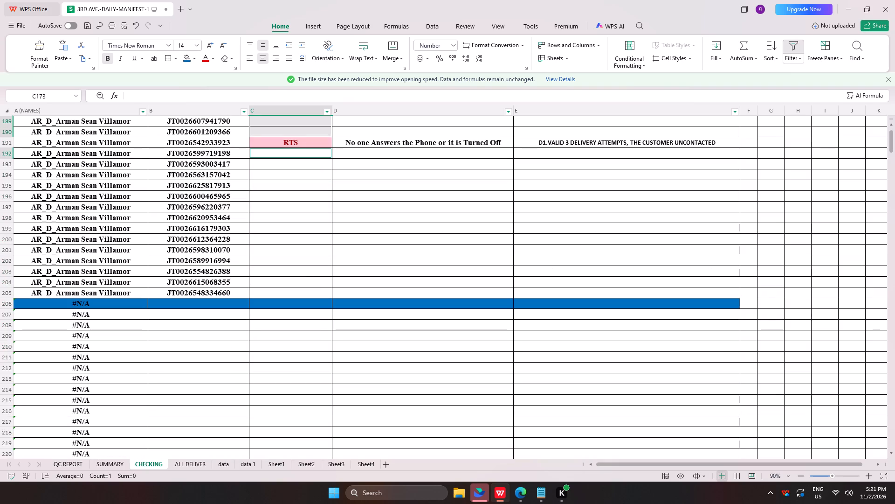
pyautogui.keyDown('ctrl'); pyautogui.moveTo(310, 157); pyautogui.dragTo(302, 293); pyautogui.keyUp('ctrl')
pyautogui.hotkey('ctrl', 'v')
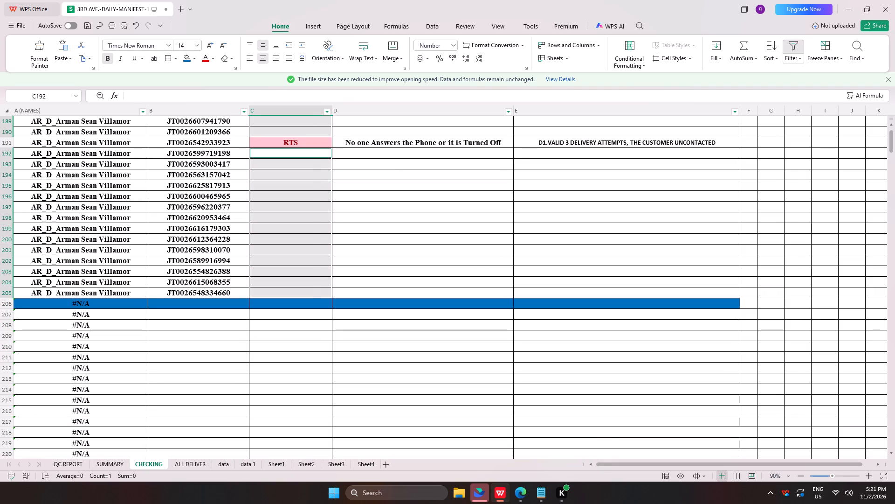
pyautogui.click(436, 218)
pyautogui.scroll(17, 432, 218)
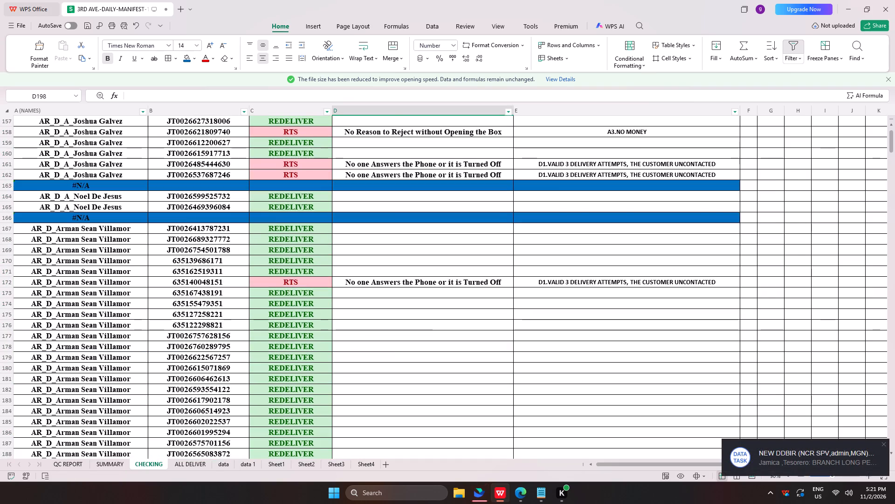
pyautogui.scroll(2, 432, 204)
pyautogui.click(518, 488)
pyautogui.click(169, 202)
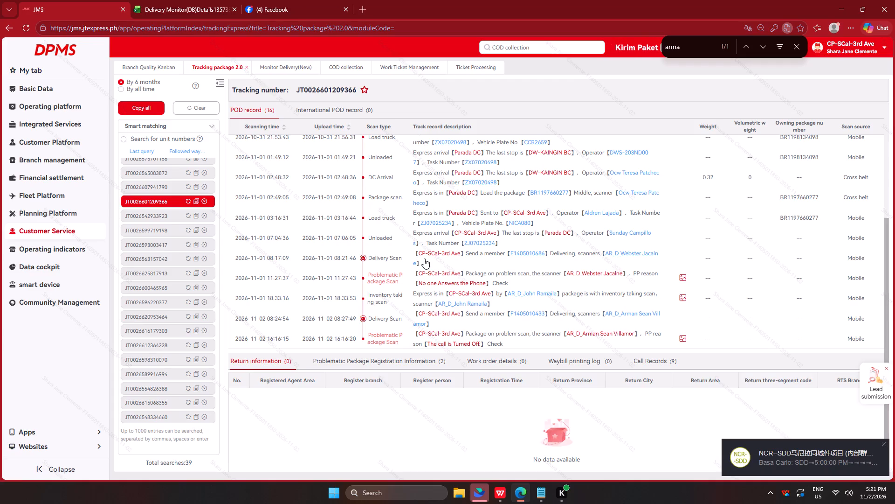
# Close the enlarged call-log image on Facebook.
pyautogui.click(303, 0)
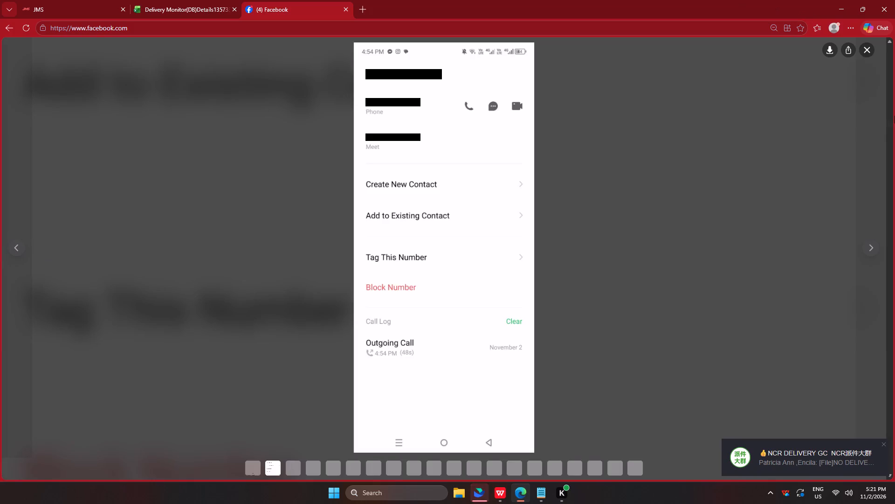
pyautogui.click(868, 49)
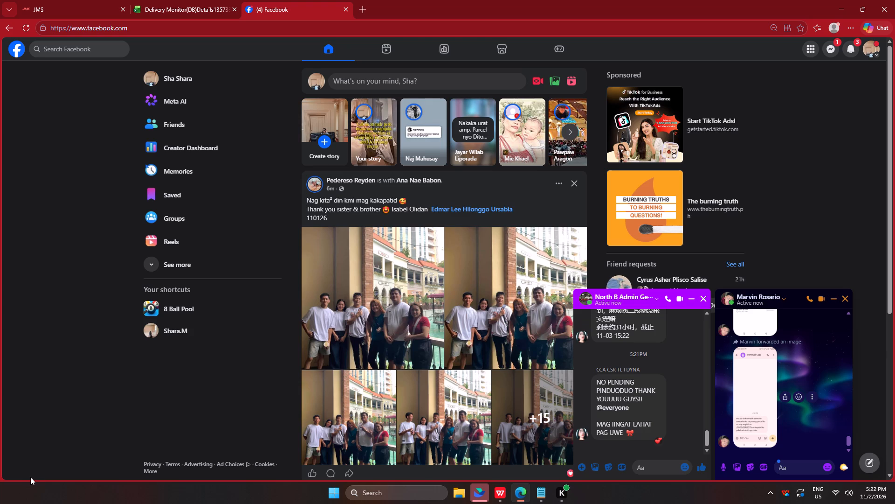
pyautogui.click(495, 496)
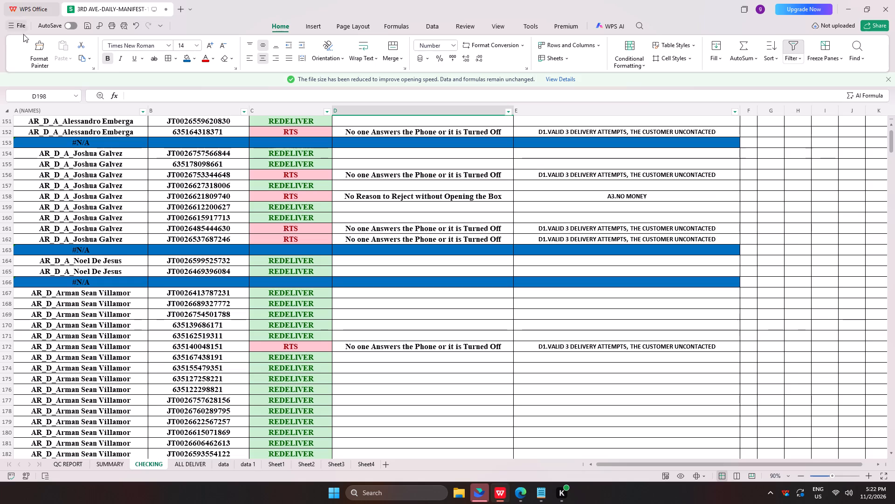
pyautogui.scroll(-4, 116, 279)
pyautogui.click(195, 258)
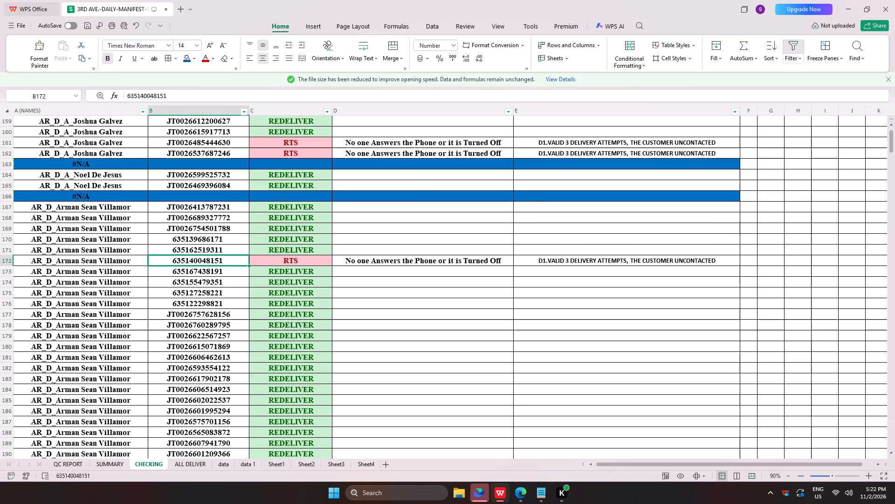
pyautogui.hotkey('ctrl', 'c')
pyautogui.hotkey('alt', 'Tab')
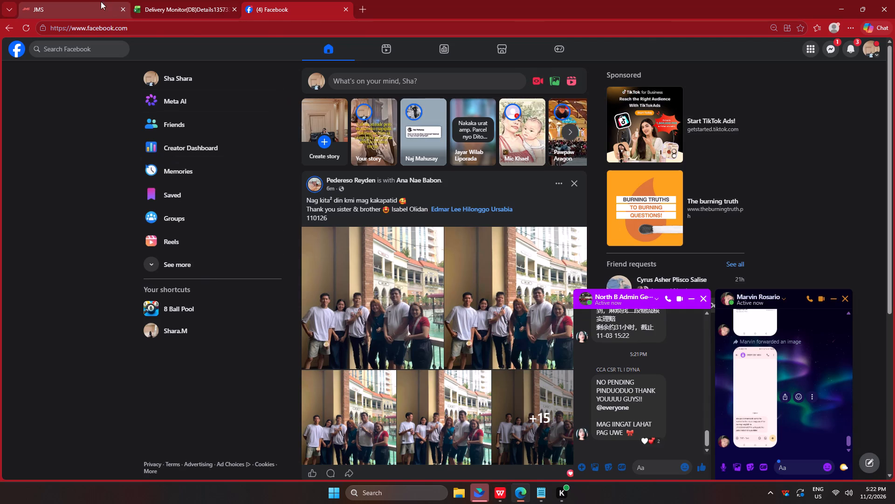
pyautogui.click(92, 1)
pyautogui.click(200, 102)
pyautogui.moveTo(131, 307); pyautogui.dragTo(135, 300)
pyautogui.hotkey('ctrl', 'v')
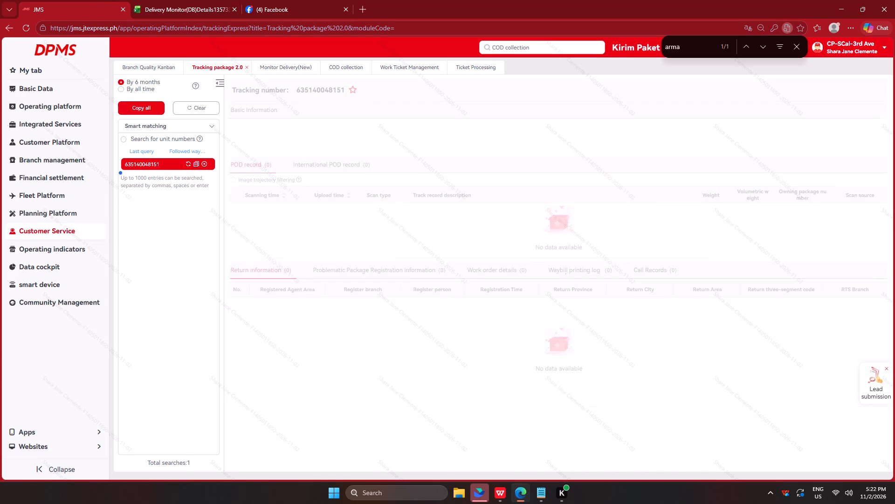
pyautogui.click(725, 105)
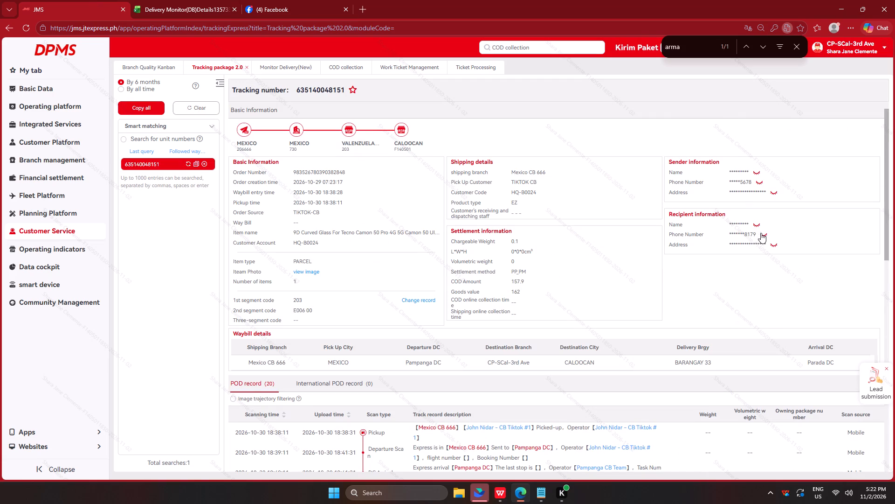
pyautogui.click(755, 222)
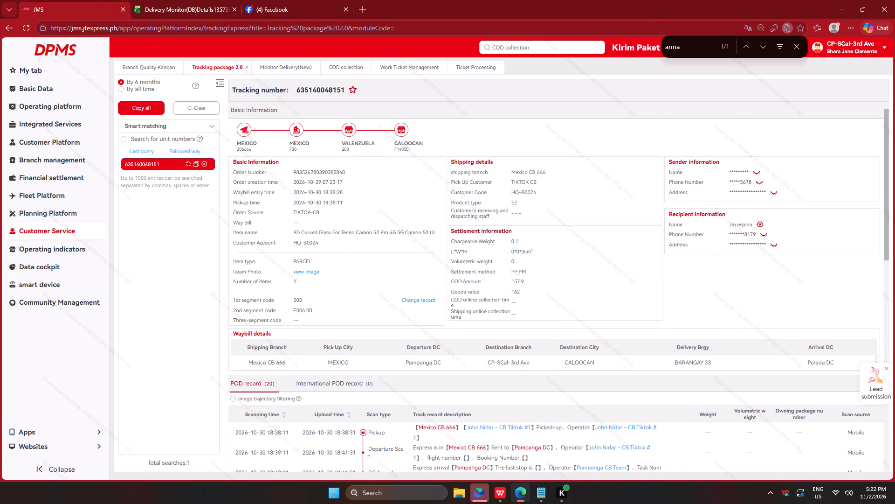
pyautogui.hotkey('alt', 'Tab')
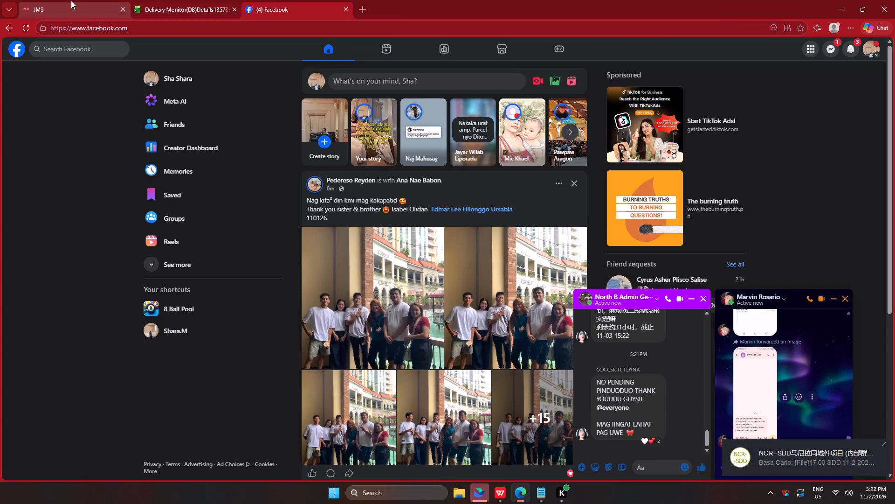
pyautogui.click(71, 0)
pyautogui.click(499, 500)
pyautogui.scroll(-6, 303, 280)
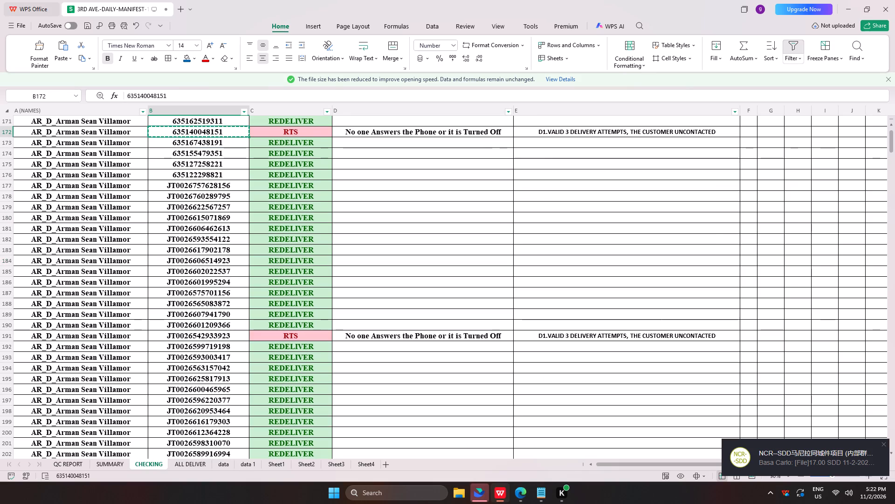
pyautogui.click(218, 335)
pyautogui.hotkey('ctrl', 'c')
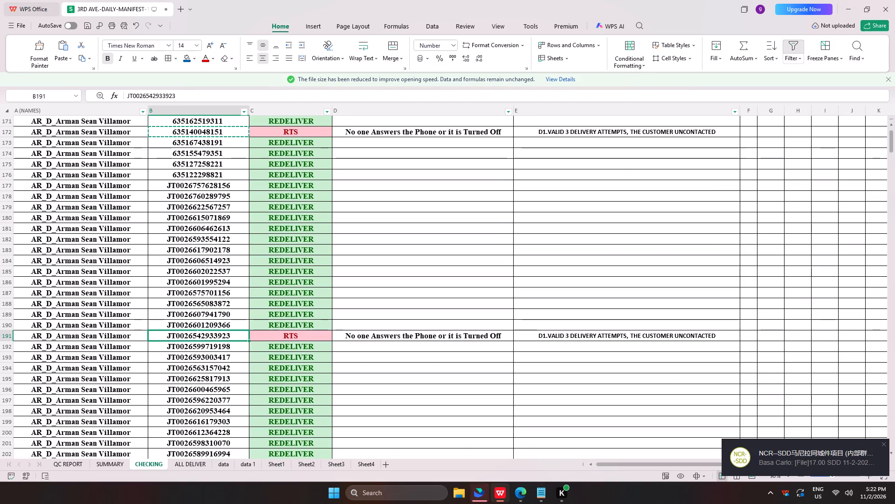
pyautogui.hotkey('alt', 'Tab')
pyautogui.click(192, 259)
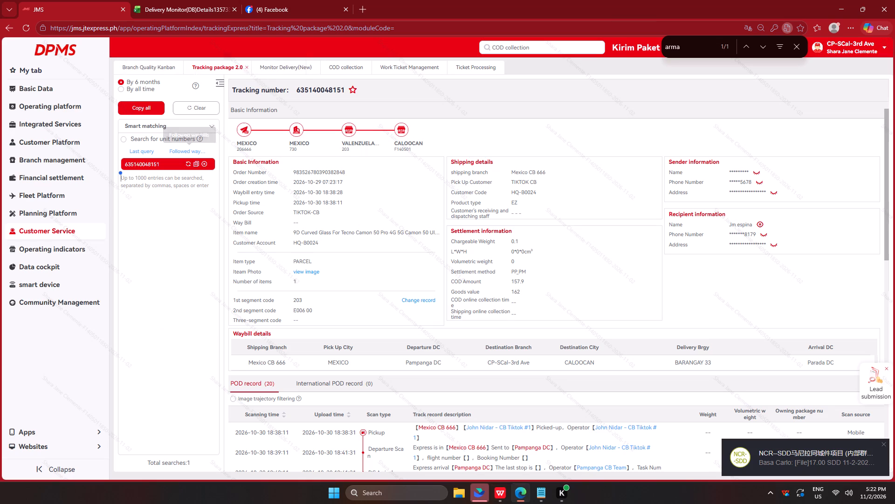
pyautogui.hotkey('ctrl', 'v')
pyautogui.click(140, 178)
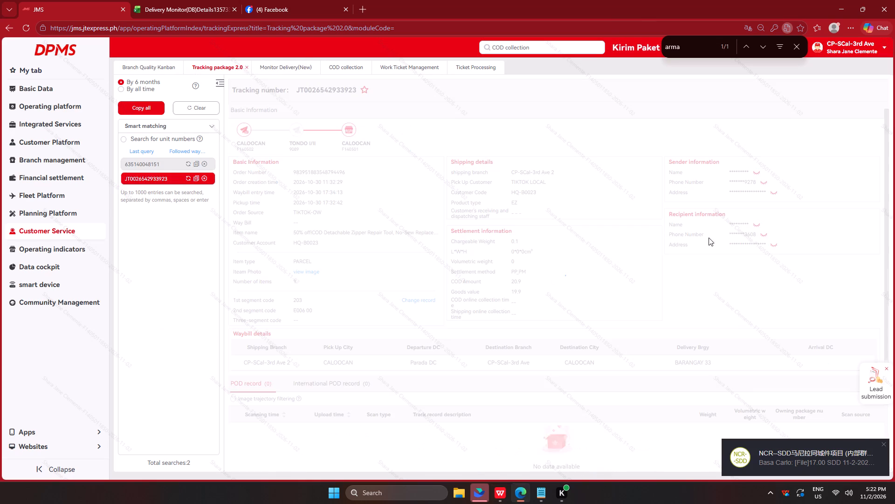
pyautogui.click(759, 227)
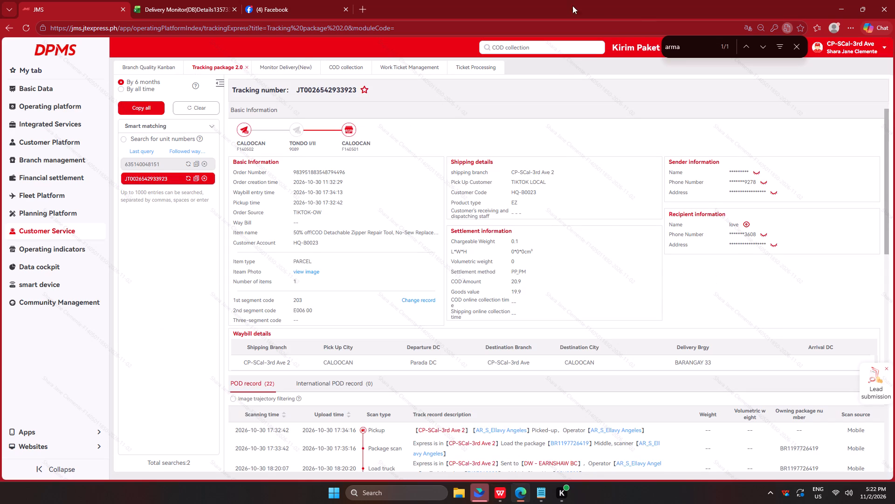
# Examine the courier summary in Monitor Delivery(New).
pyautogui.click(297, 67)
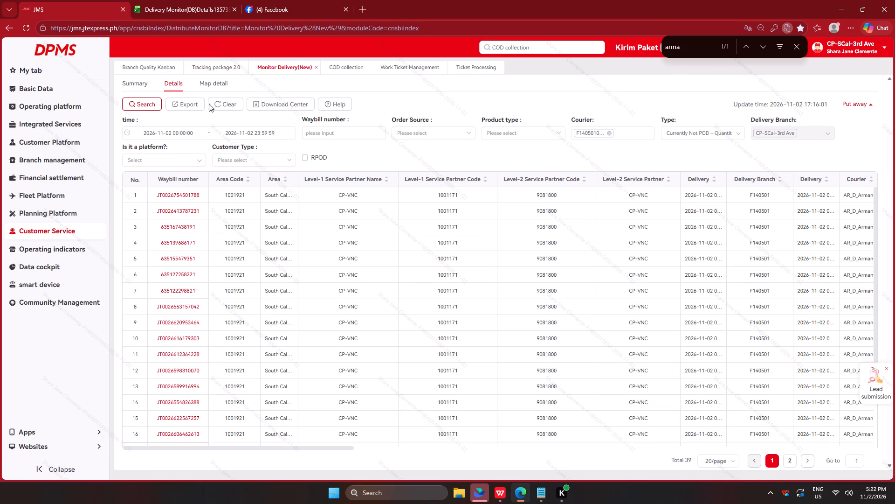
pyautogui.click(132, 88)
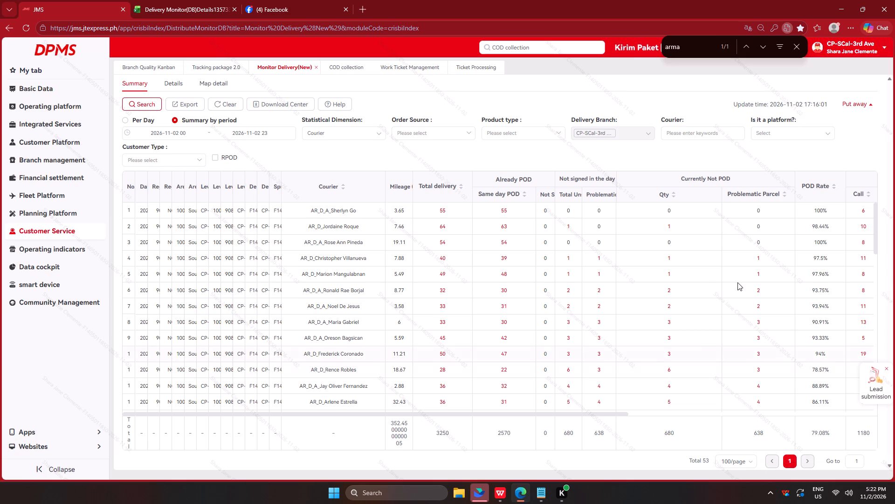
# Search COD collection for the Pod Rider matching "arman".
pyautogui.click(334, 66)
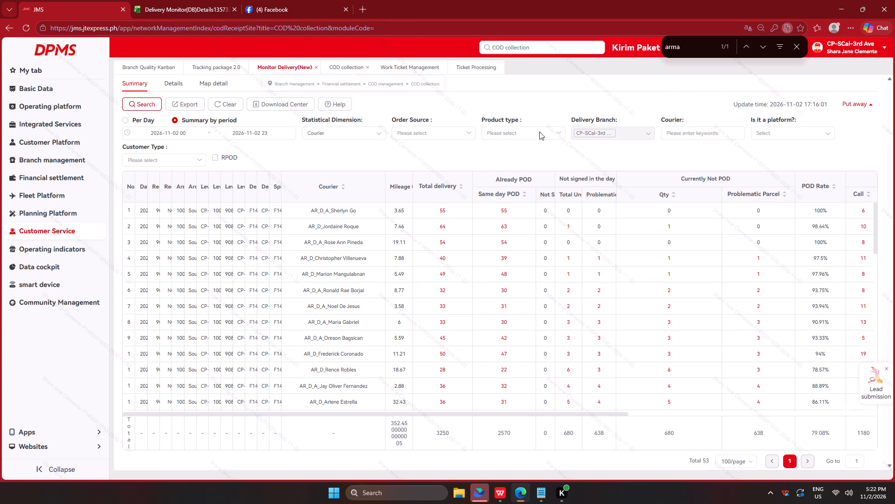
pyautogui.click(665, 149)
pyautogui.click(653, 149)
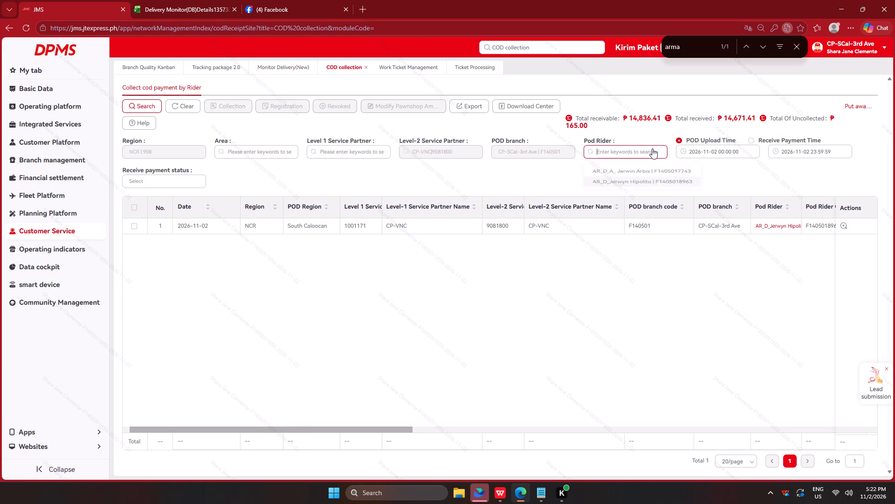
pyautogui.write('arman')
pyautogui.click(637, 173)
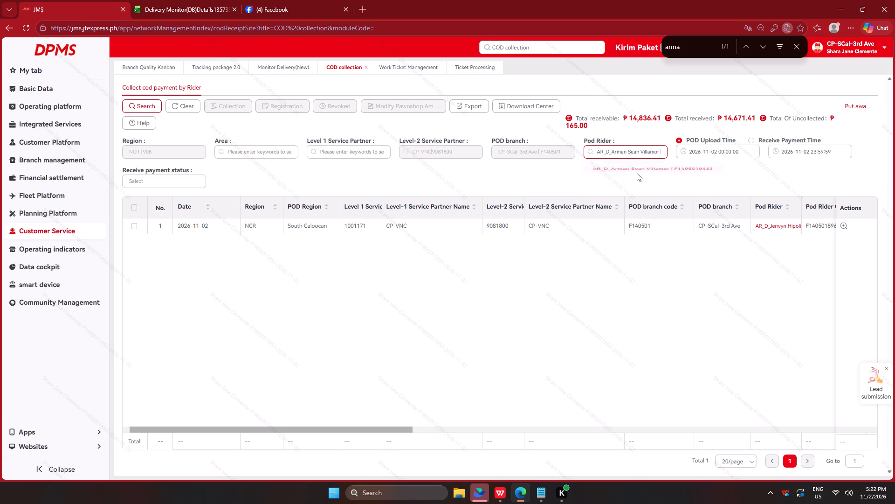
pyautogui.click(140, 104)
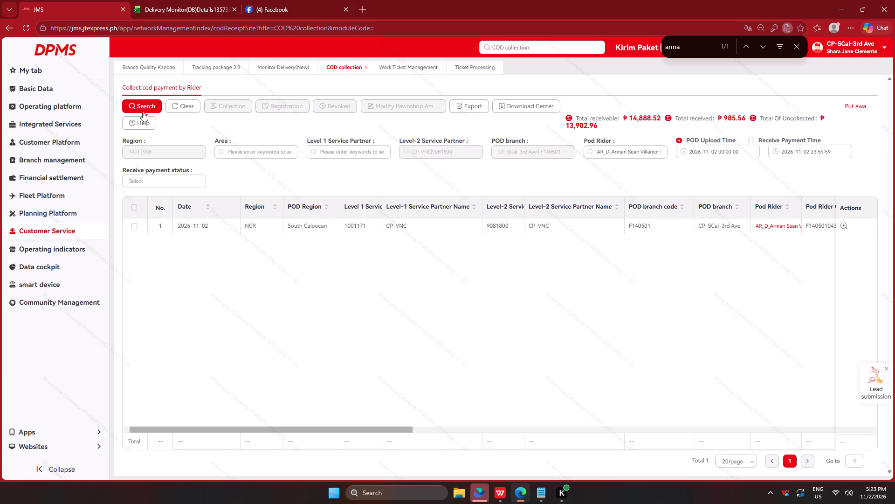
pyautogui.click(206, 63)
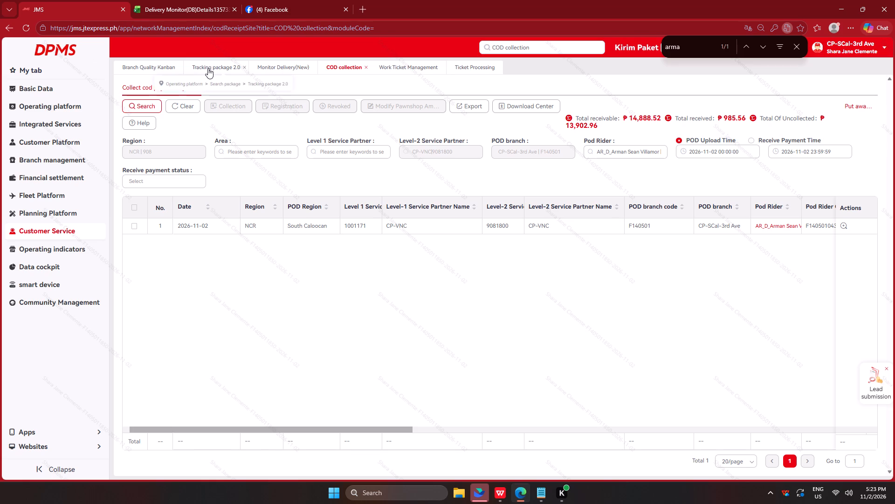
pyautogui.scroll(-5, 451, 233)
pyautogui.scroll(-7, 447, 279)
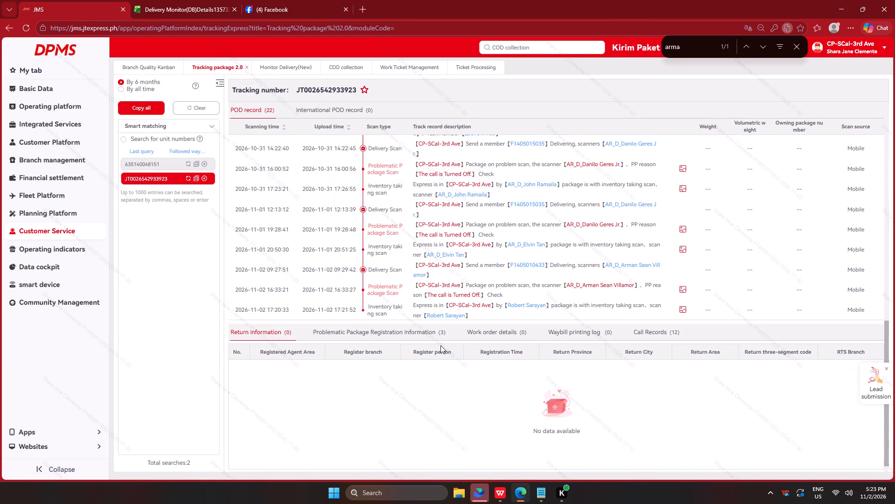
pyautogui.click(147, 168)
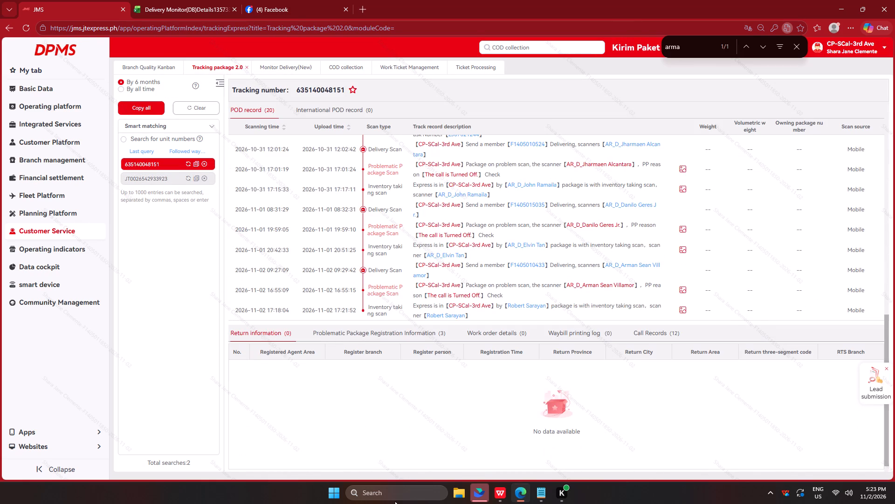
pyautogui.hotkey('alt', 'Tab')
pyautogui.scroll(-5, 450, 211)
pyautogui.scroll(-1, 396, 264)
pyautogui.scroll(2, 396, 266)
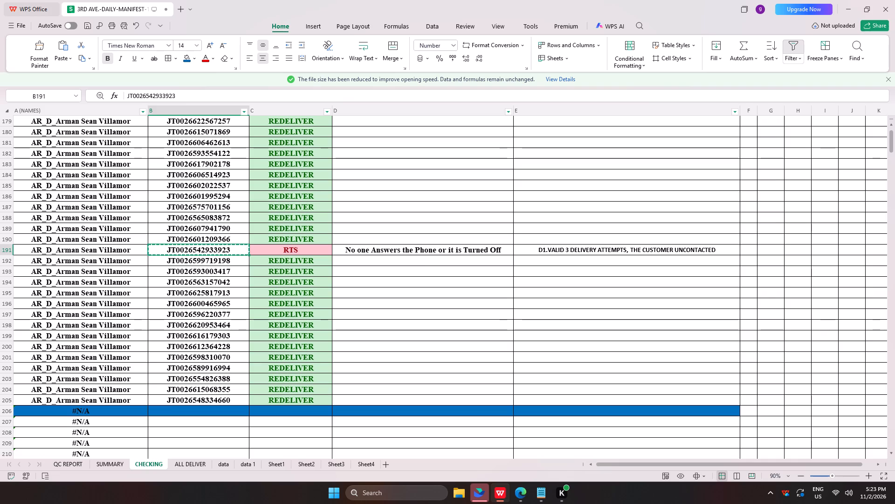
pyautogui.click(512, 498)
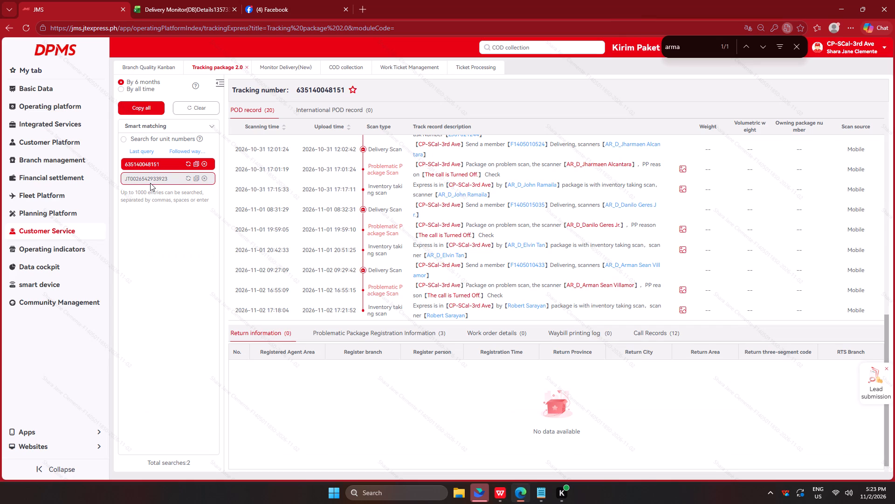
pyautogui.click(150, 182)
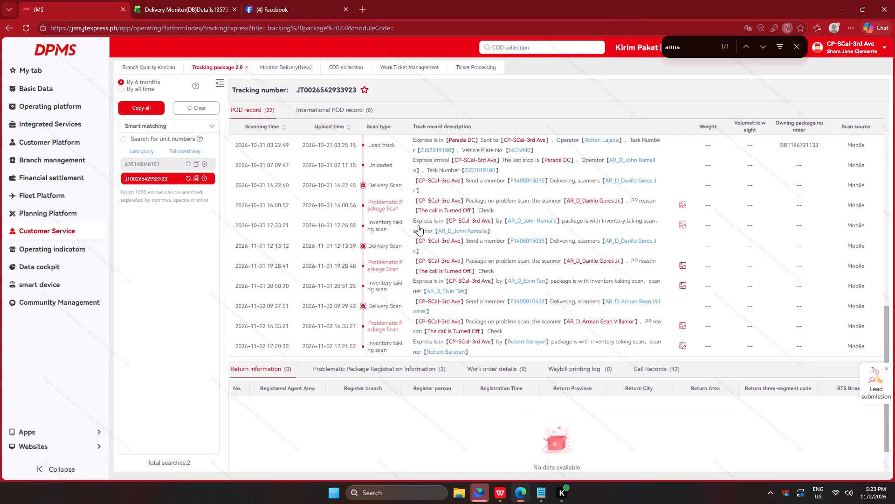
pyautogui.scroll(1, 431, 267)
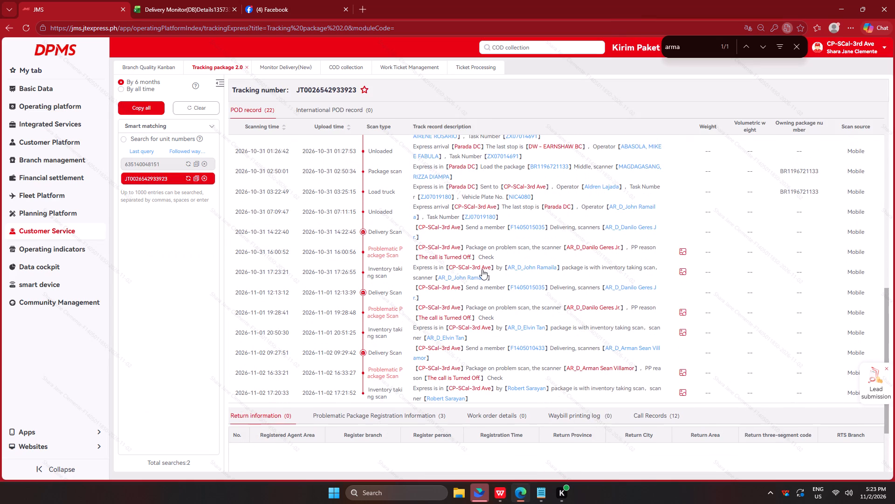
pyautogui.click(182, 239)
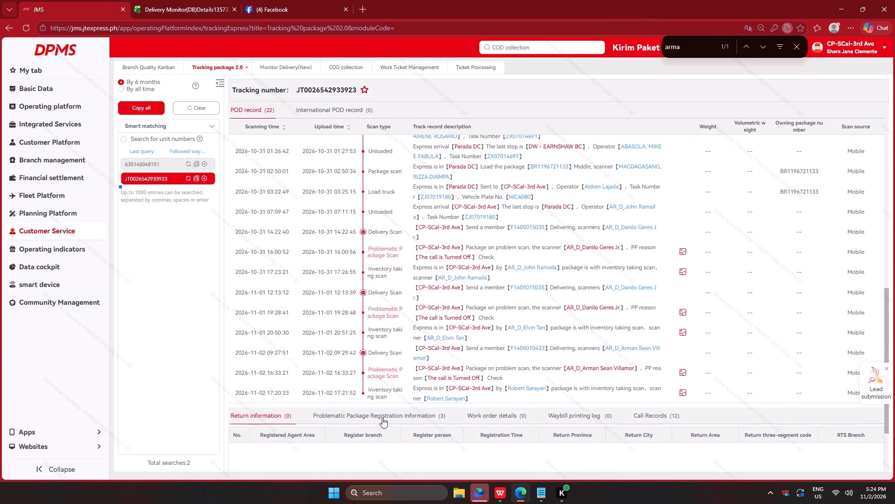
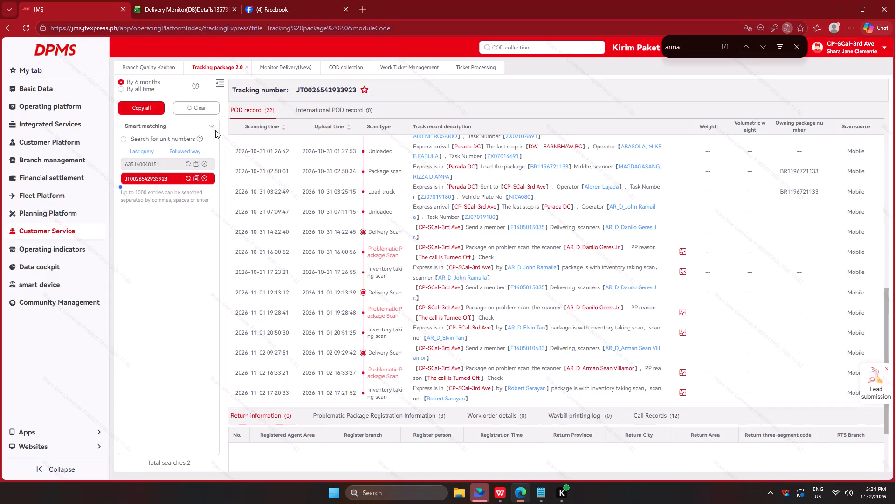
# Clear the searched waybill numbers from Tracking package 2.0 and place the cursor in the empty tracking number box.
pyautogui.click(198, 105)
pyautogui.click(192, 262)
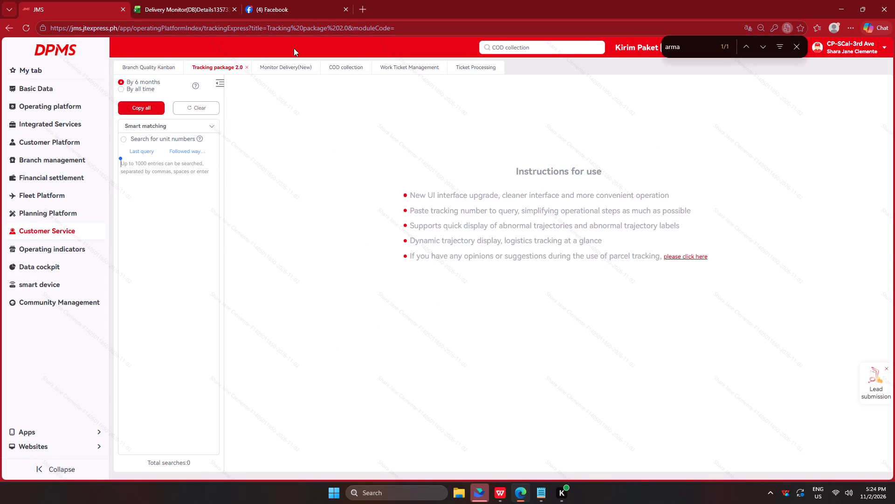
# Refresh the Monitor Delivery(New) summary by courier for the 2026-11-02 period.
pyautogui.click(276, 65)
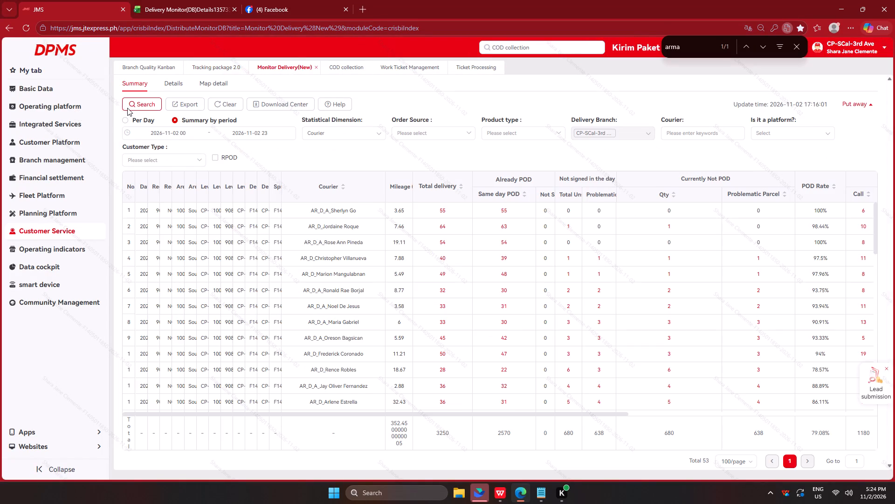
pyautogui.click(140, 102)
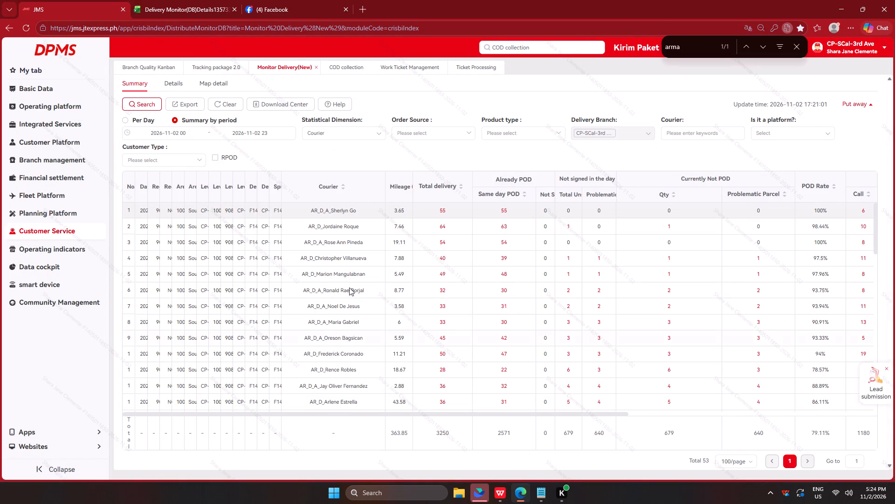
# Switch to Facebook, minimise the two open chat windows, look through the Messenger chat list for new messages, and return to JMS.
pyautogui.click(271, 0)
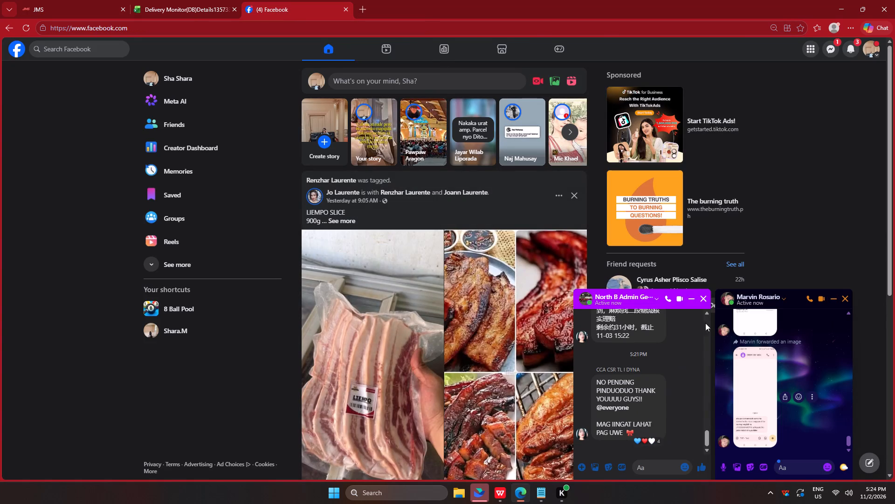
pyautogui.click(693, 300)
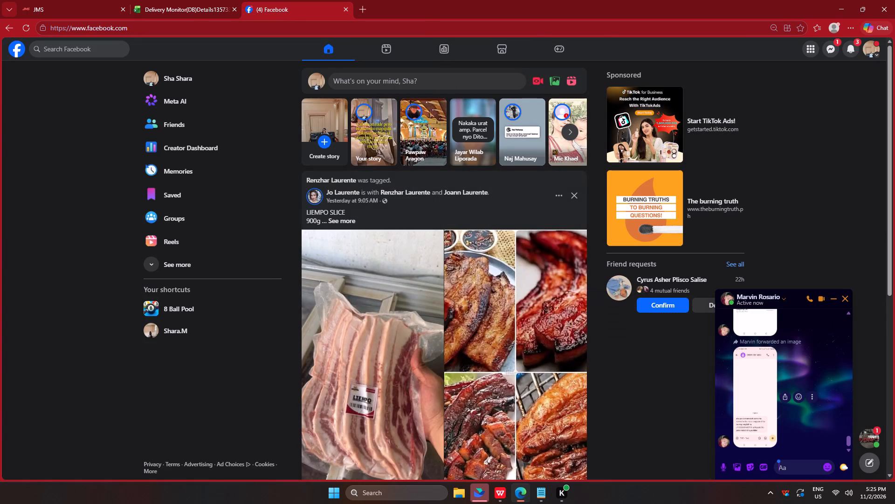
pyautogui.scroll(9, 773, 344)
pyautogui.scroll(-7, 787, 340)
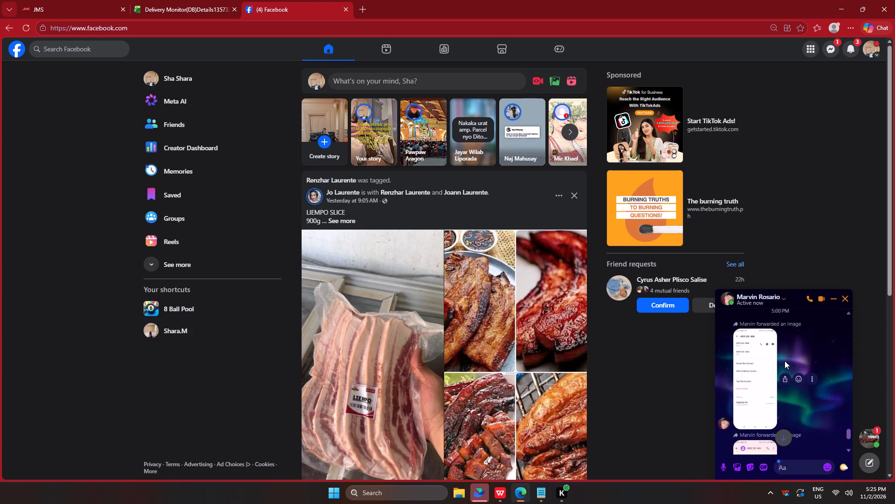
pyautogui.scroll(3, 783, 363)
pyautogui.click(828, 300)
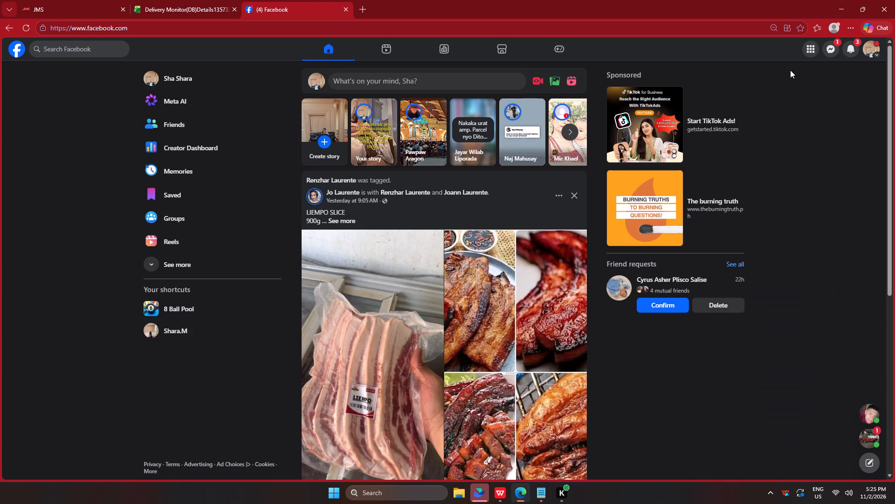
pyautogui.click(833, 45)
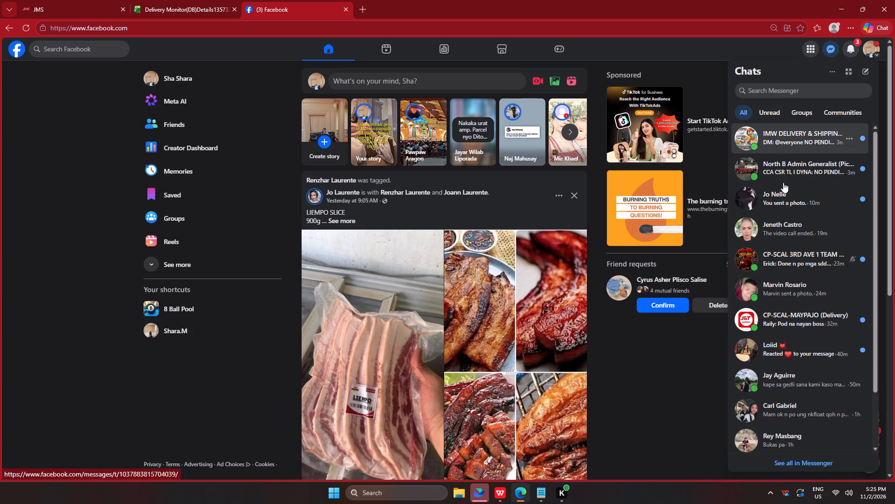
pyautogui.scroll(-3, 783, 184)
pyautogui.scroll(1, 795, 241)
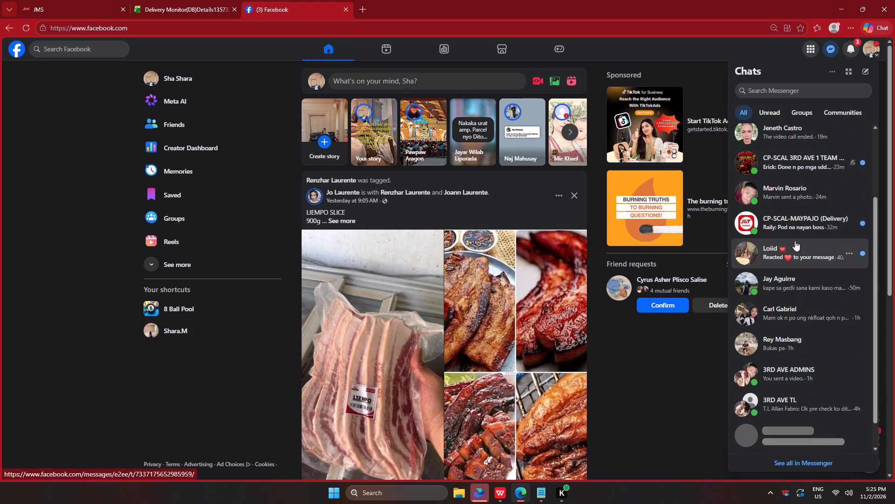
pyautogui.scroll(3, 795, 241)
pyautogui.click(75, 0)
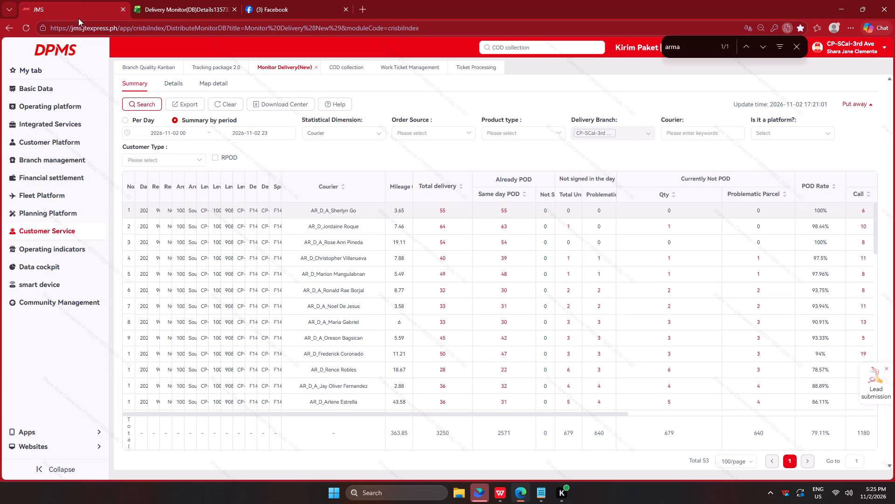
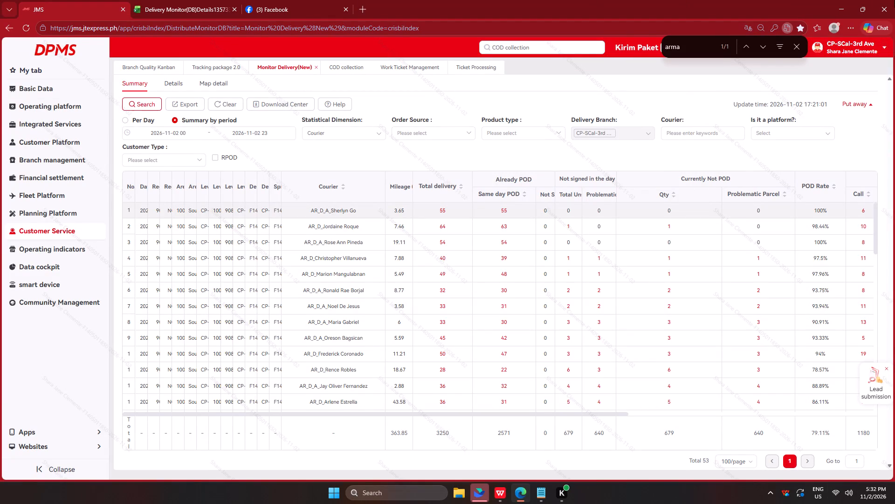
# Rerun the Monitor Delivery(New) summary search by courier for the 2026-11-02 period to refresh the delivery figures.
pyautogui.click(142, 109)
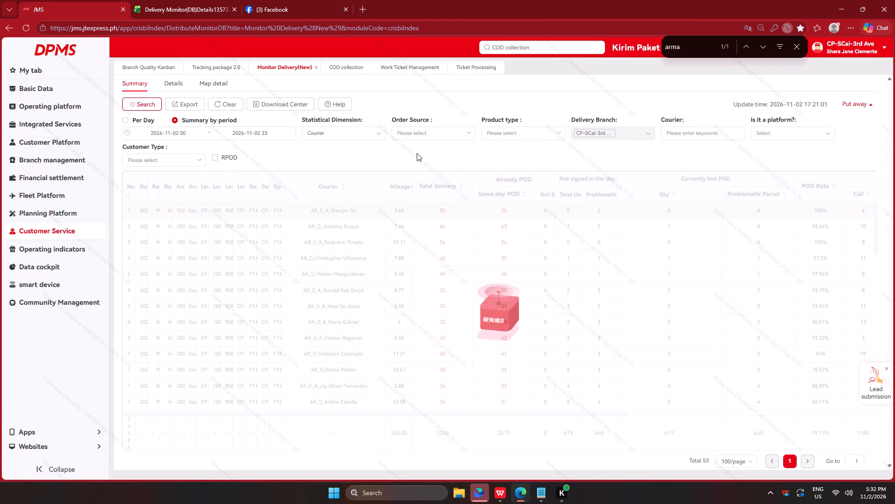
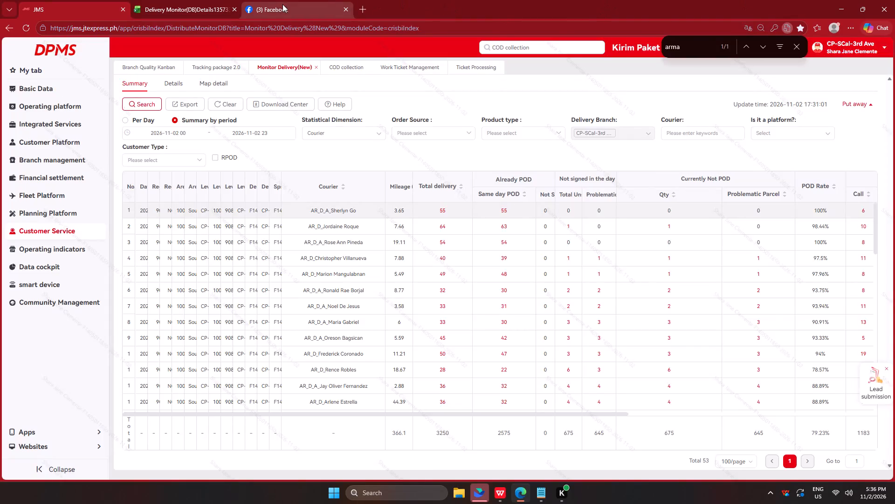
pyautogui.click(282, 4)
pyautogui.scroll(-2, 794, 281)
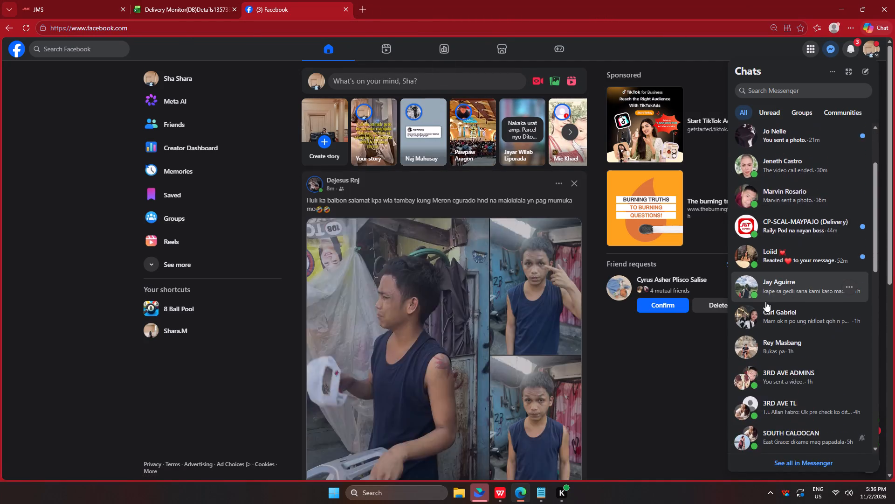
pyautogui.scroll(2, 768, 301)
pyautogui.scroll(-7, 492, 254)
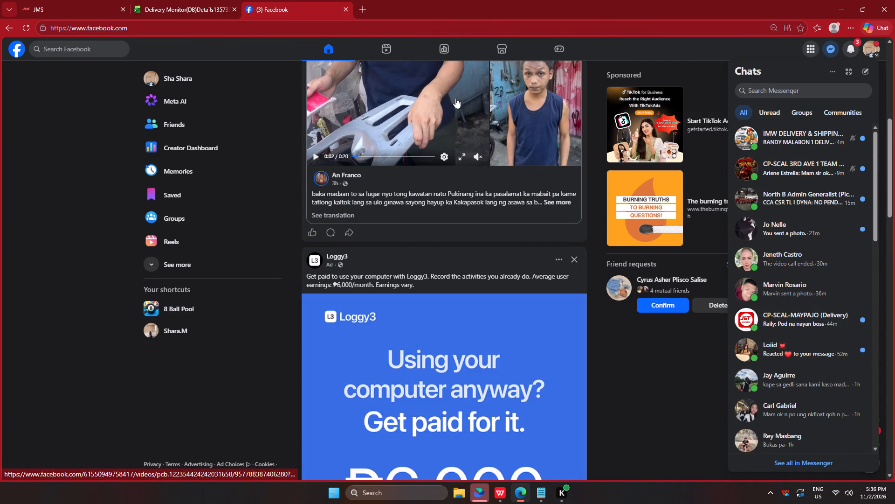
# Close the opened Delivery Monitor(DB)Details export workbook in the browser.
pyautogui.click(45, 12)
pyautogui.click(165, 5)
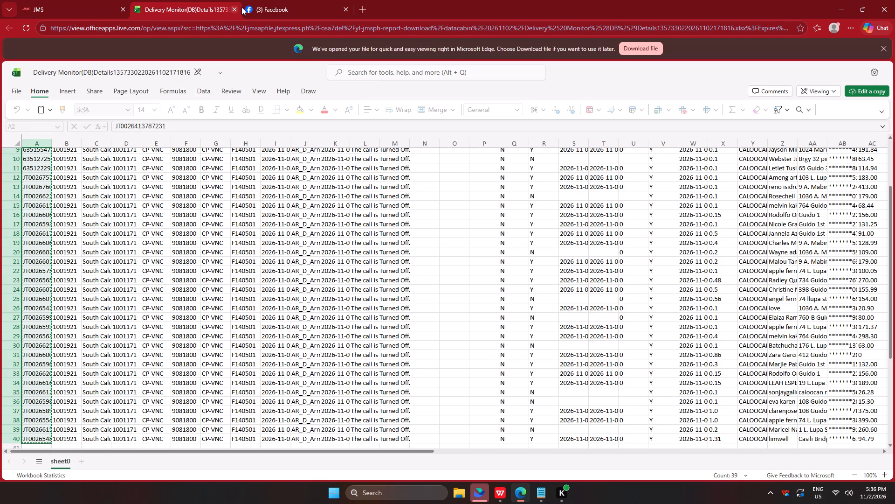
pyautogui.click(231, 9)
# Return to JMS and rerun the Monitor Delivery(New) summary search by courier for the 2026-11-02 period.
pyautogui.click(58, 9)
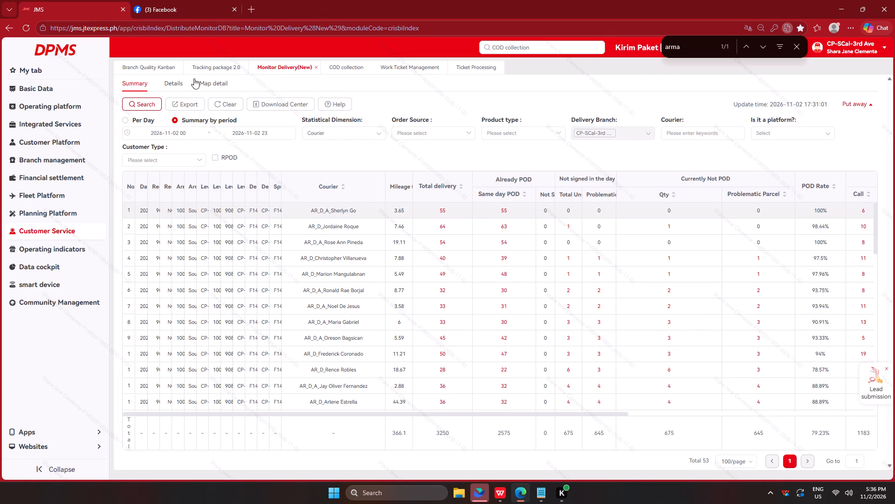
pyautogui.tripleClick(134, 106)
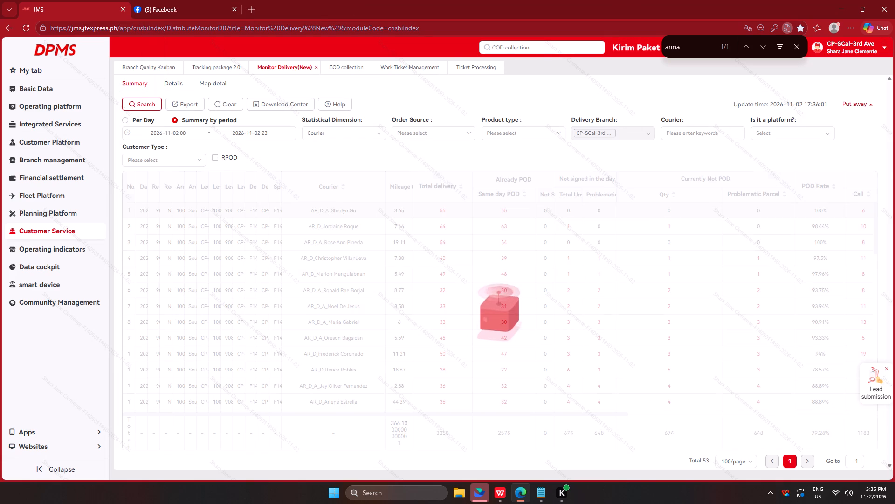
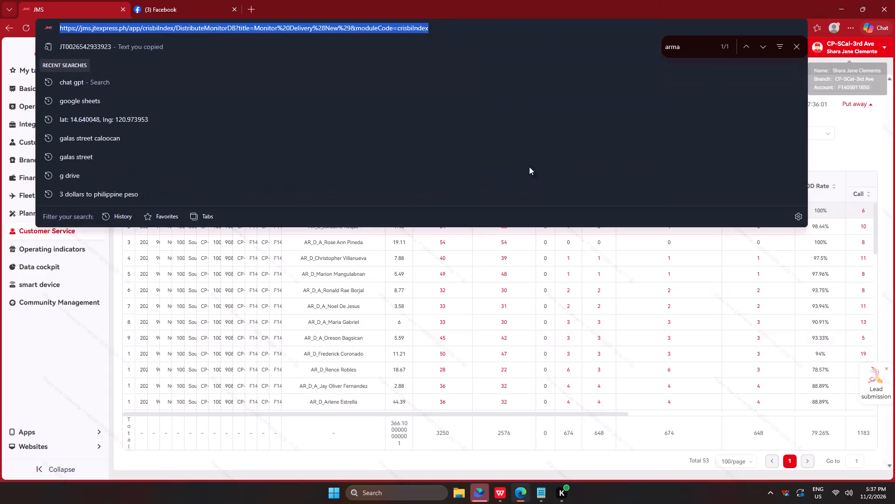
# Search the page for "jay" and go to the second matching courier in the Monitor Delivery(New) summary table.
pyautogui.click(438, 5)
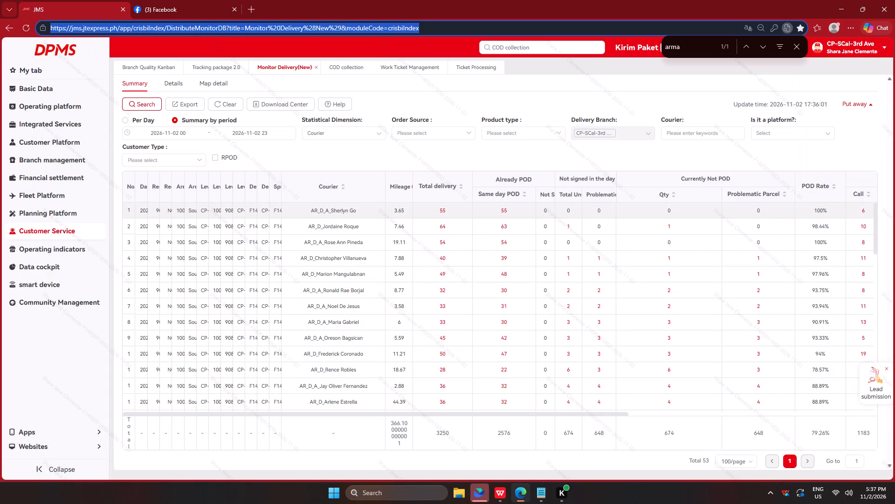
pyautogui.click(598, 0)
pyautogui.click(668, 148)
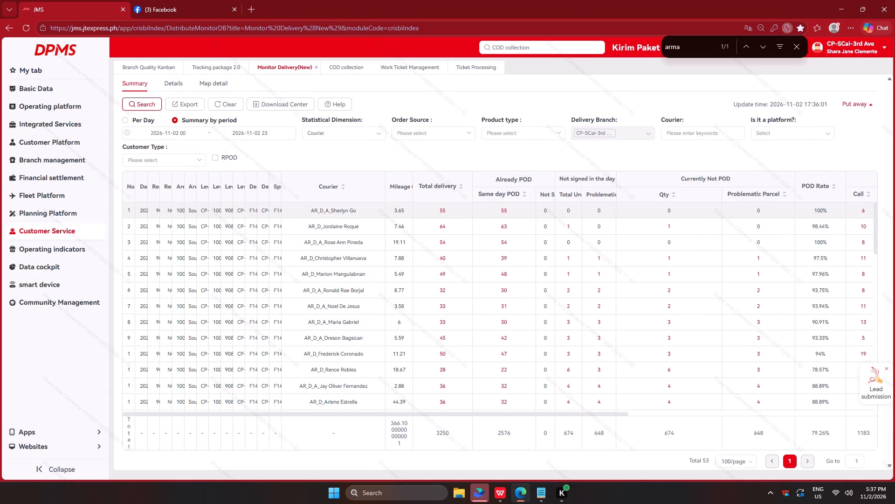
pyautogui.moveTo(689, 47); pyautogui.dragTo(662, 46)
pyautogui.press('BackSpace')
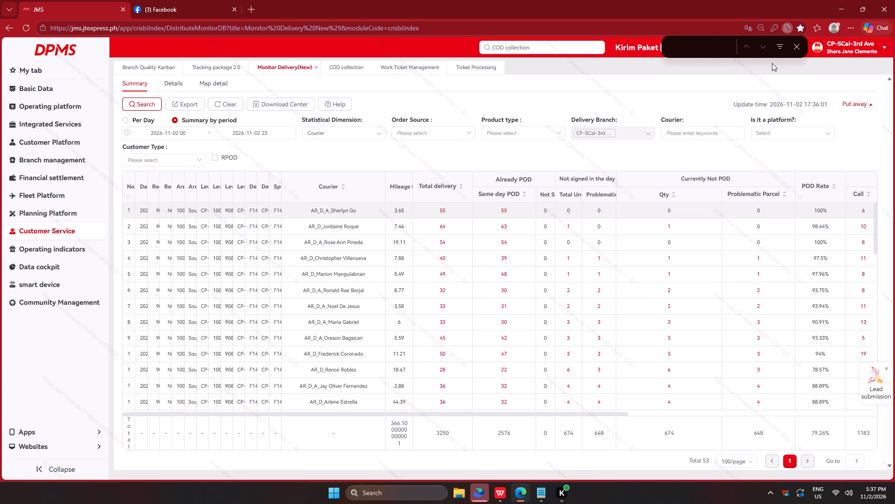
pyautogui.write('jay')
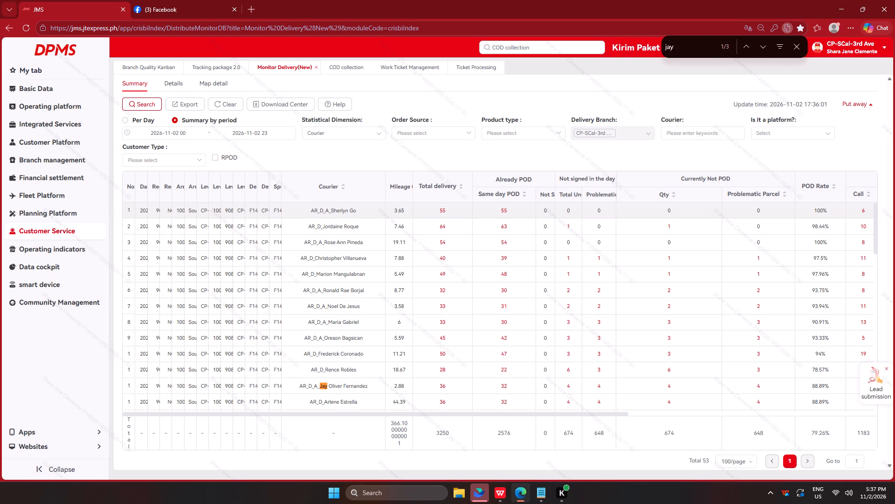
pyautogui.press('Return')
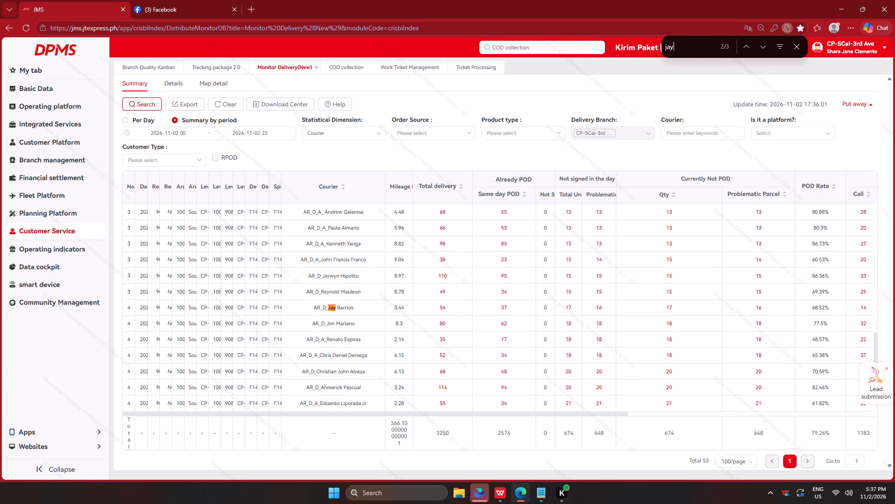
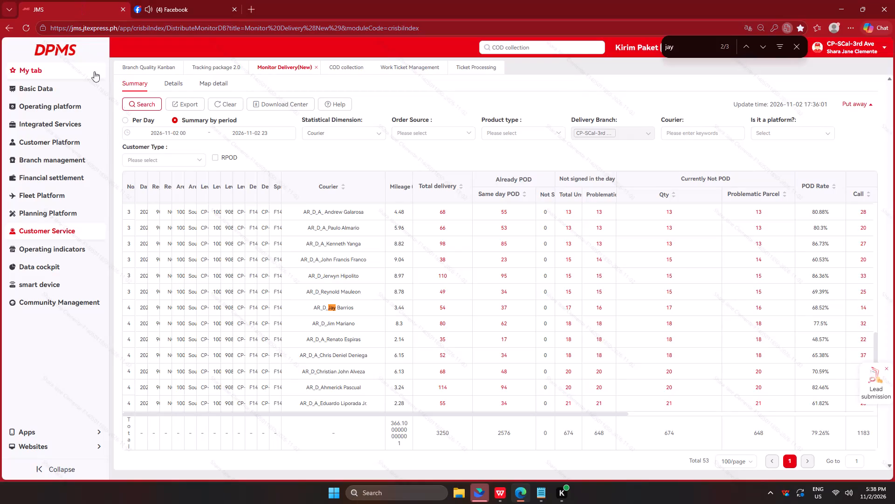
# Refresh the courier summary in Monitor Delivery(New).
pyautogui.click(148, 104)
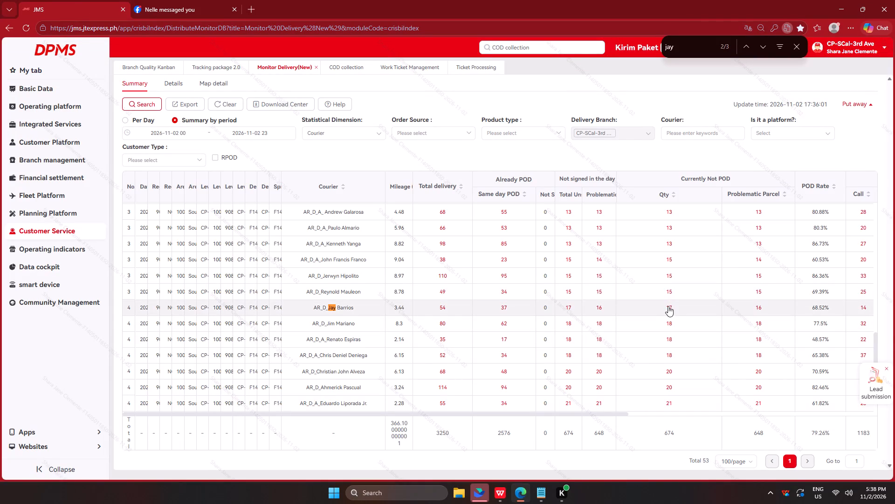
# Search the menu names for "inve" and open the Inventory Taking Report.
pyautogui.click(543, 49)
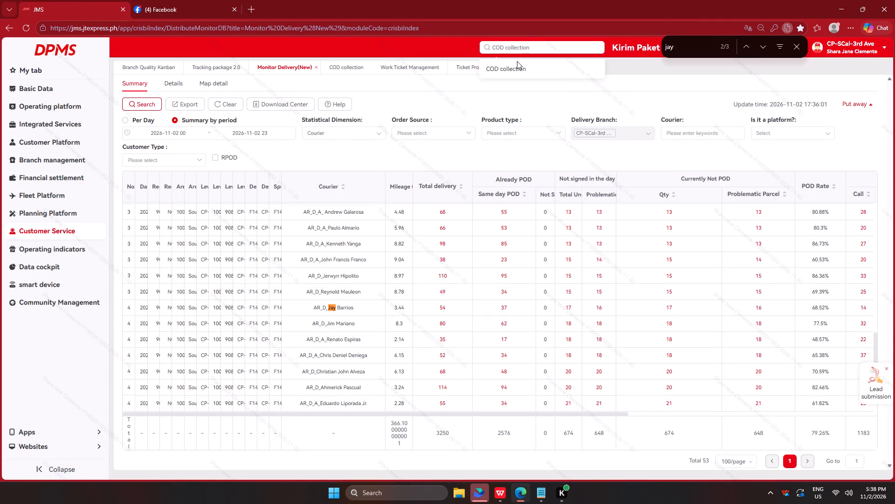
pyautogui.press('BackSpace')
pyautogui.press('BackSpace')
pyautogui.press('BackSpace')
pyautogui.press('BackSpace')
pyautogui.press('BackSpace')
pyautogui.press('BackSpace')
pyautogui.press('BackSpace')
pyautogui.press('BackSpace')
pyautogui.press('BackSpace')
pyautogui.press('BackSpace')
pyautogui.press('BackSpace')
pyautogui.press('BackSpace')
pyautogui.press('BackSpace')
pyautogui.press('BackSpace')
pyautogui.press('BackSpace')
pyautogui.press('BackSpace')
pyautogui.press('BackSpace')
pyautogui.press('BackSpace')
pyautogui.press('BackSpace')
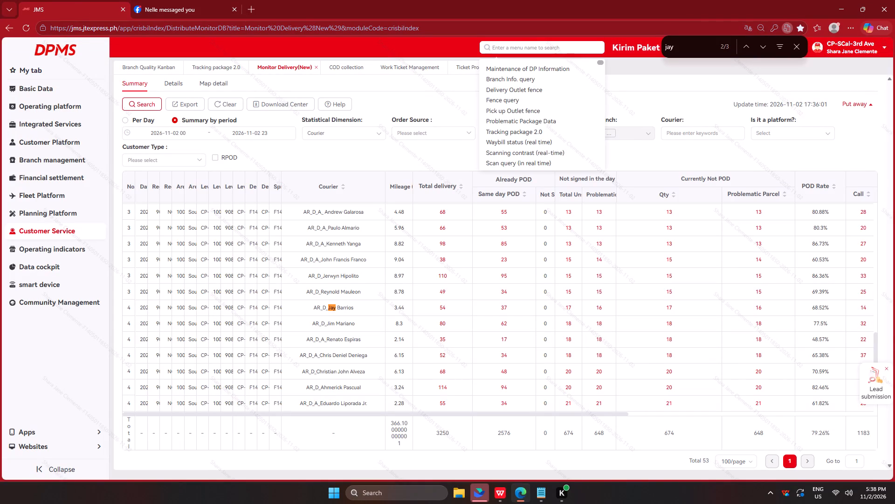
pyautogui.write('in')
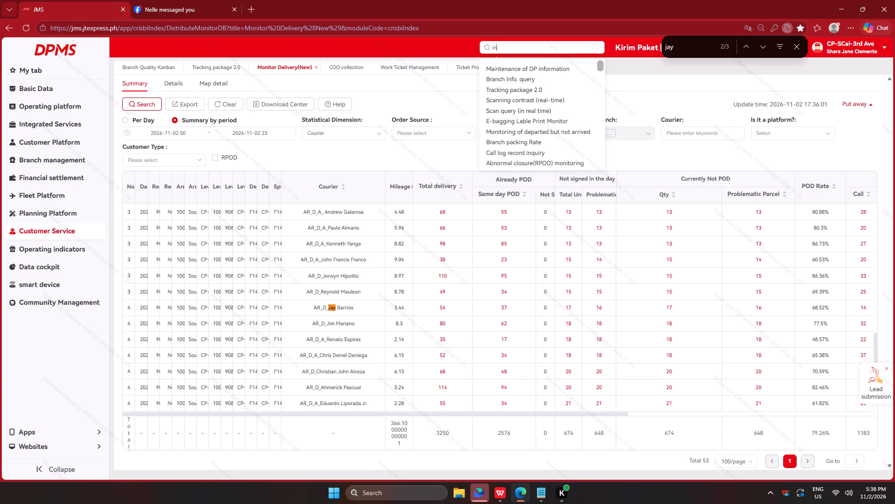
pyautogui.write('ve')
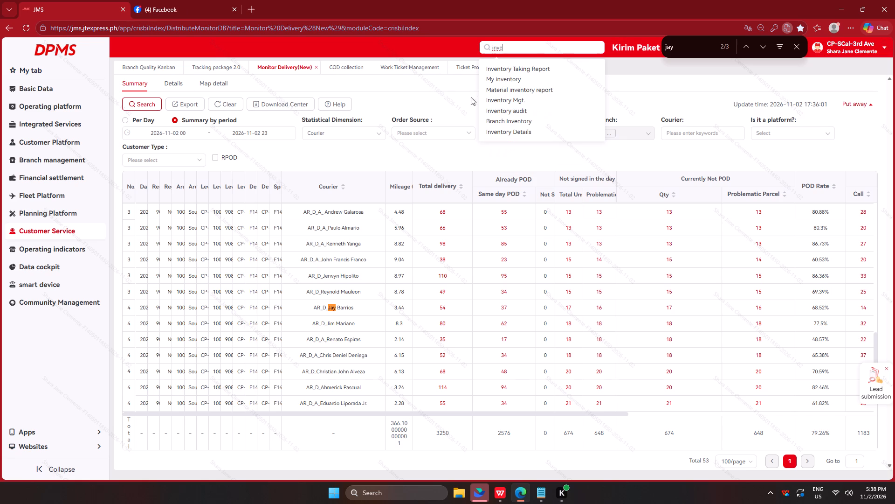
pyautogui.moveTo(524, 74); pyautogui.dragTo(535, 69)
pyautogui.click(537, 68)
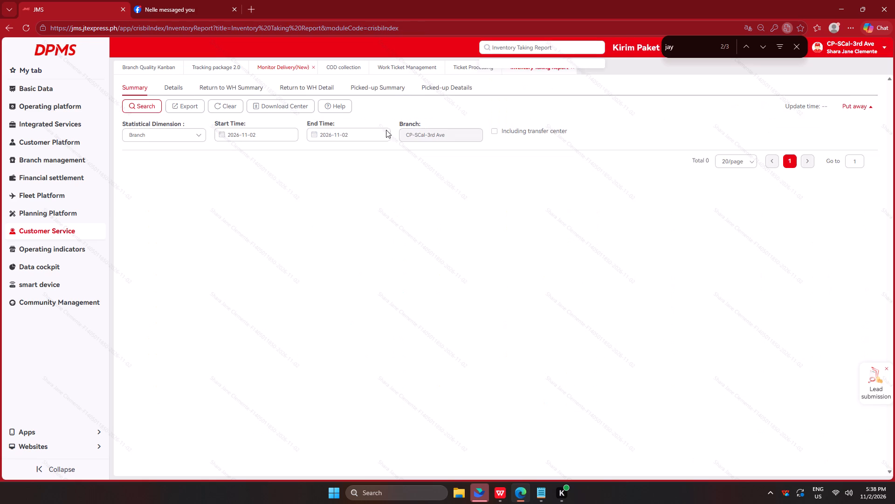
# Run the Inventory Taking Report's branch summary for 2026-11-02 and view its inventory taking quantity columns.
pyautogui.doubleClick(137, 105)
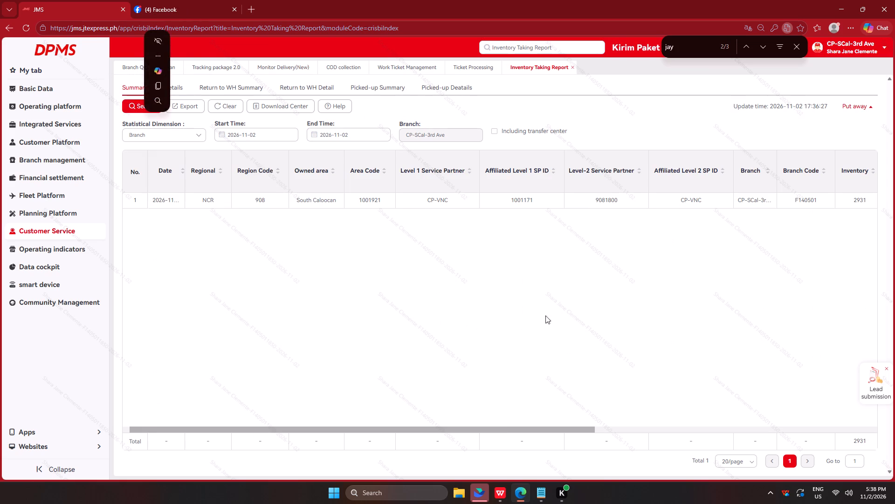
pyautogui.moveTo(532, 427); pyautogui.dragTo(642, 424)
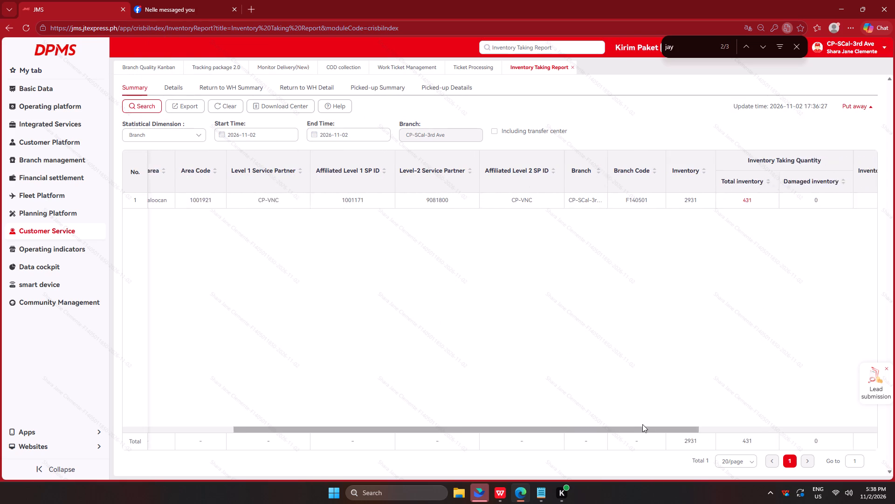
pyautogui.moveTo(642, 424); pyautogui.dragTo(643, 424)
# Run the Return to WH Summary for 2026-11-02 and examine the Non POD columns with and without inventory scan.
pyautogui.click(219, 92)
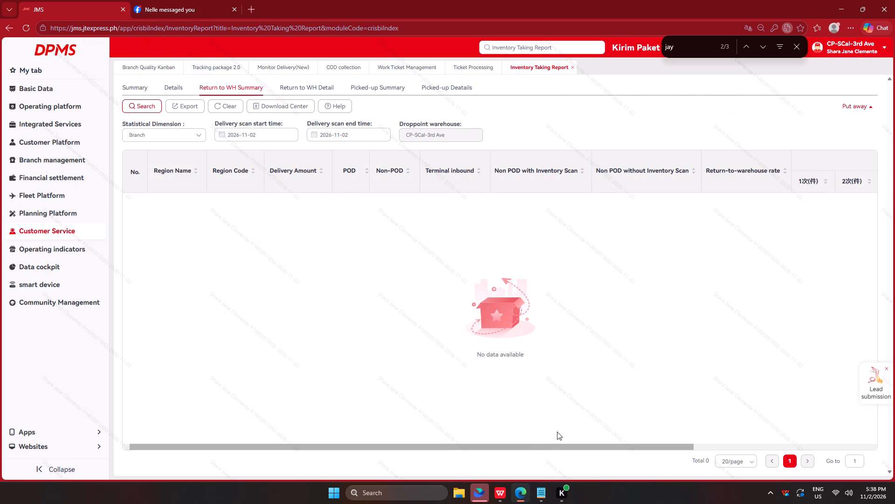
pyautogui.doubleClick(145, 107)
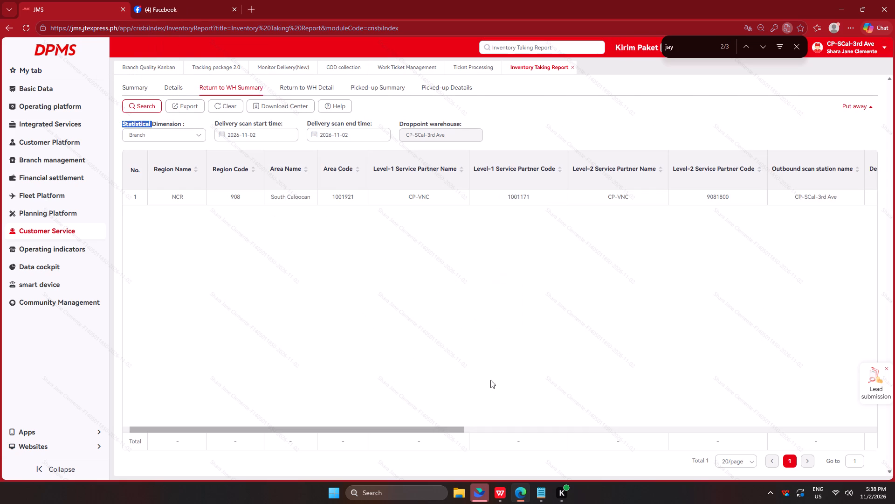
pyautogui.moveTo(452, 430); pyautogui.dragTo(677, 422)
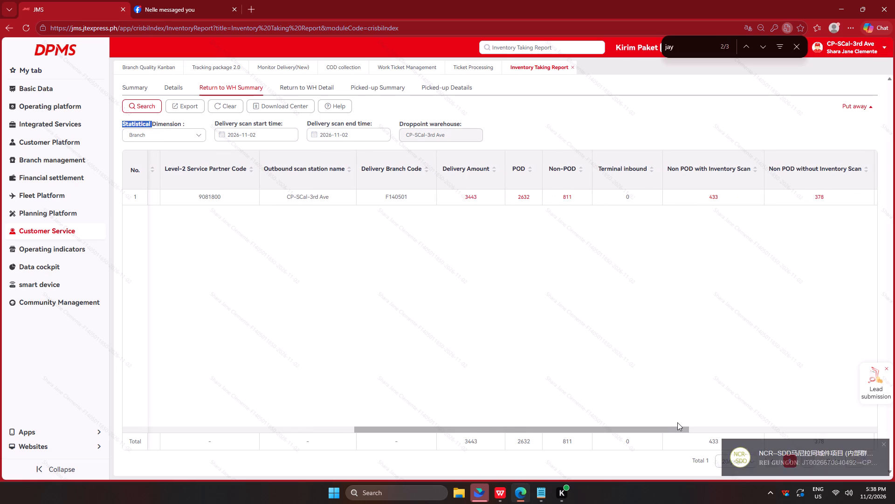
pyautogui.moveTo(677, 422); pyautogui.dragTo(702, 420)
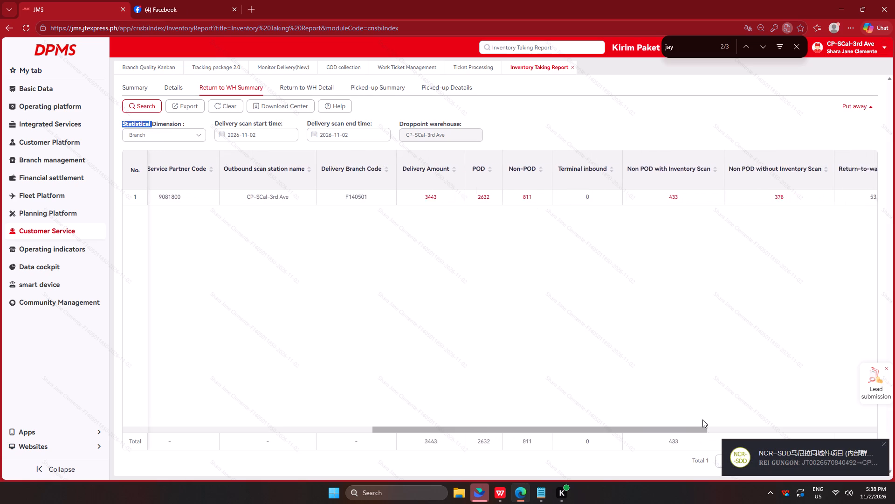
pyautogui.moveTo(702, 420); pyautogui.dragTo(675, 421)
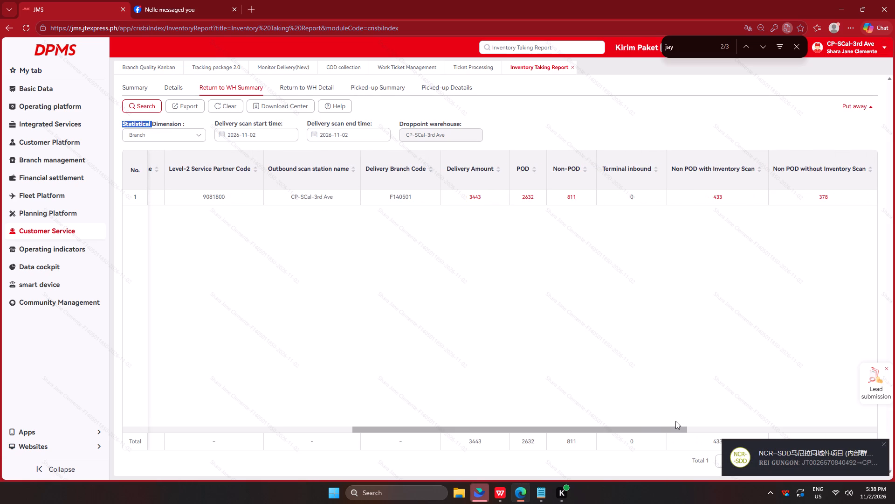
pyautogui.moveTo(675, 421); pyautogui.dragTo(713, 418)
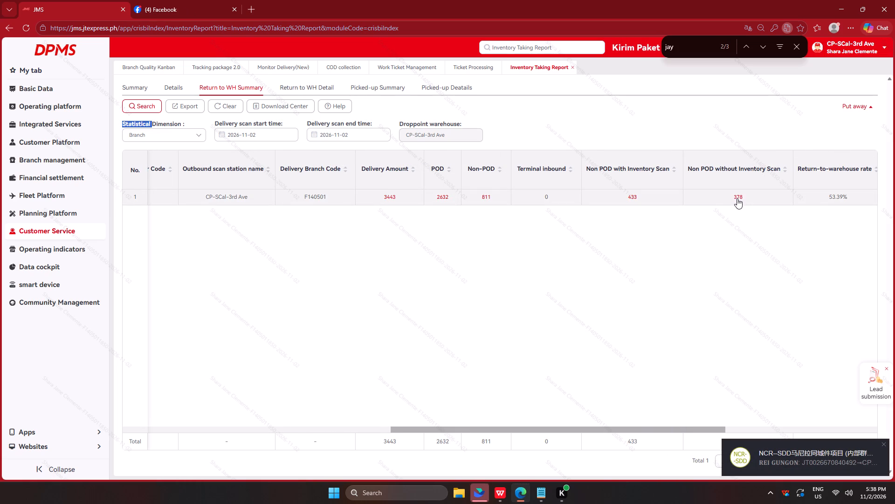
# Open the detail list of Non POD parcels without inventory scan and show it at 100 per page.
pyautogui.click(737, 198)
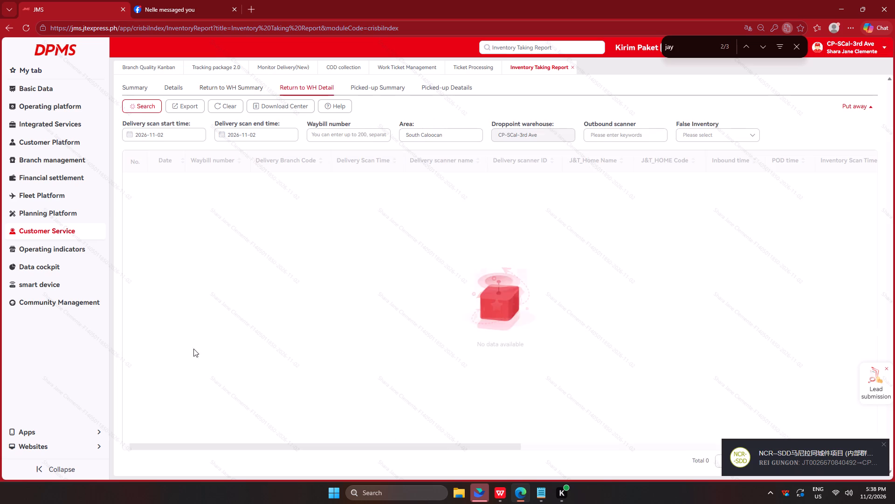
pyautogui.doubleClick(222, 209)
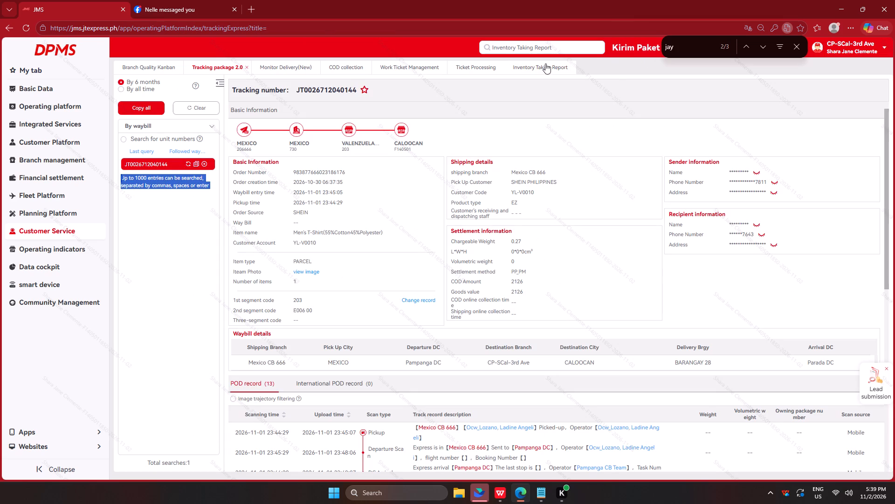
pyautogui.click(531, 67)
pyautogui.scroll(-1, 339, 304)
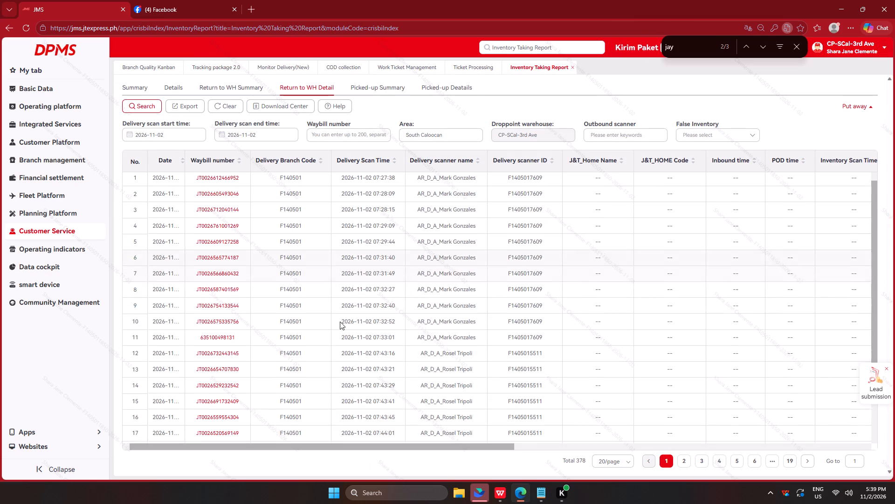
pyautogui.scroll(-1, 340, 322)
pyautogui.click(618, 460)
pyautogui.click(611, 436)
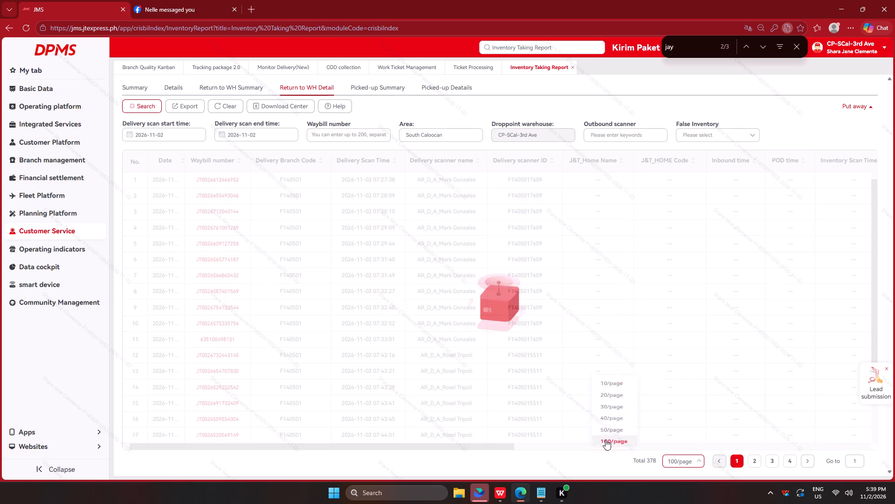
pyautogui.click(145, 101)
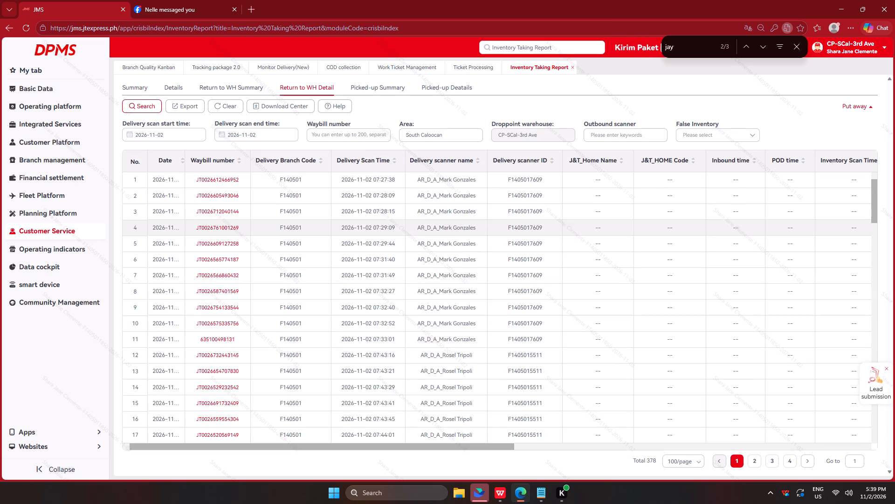
# Look through the Return to WH Detail list, checking the delivery scanner names of parcels without inventory scan.
pyautogui.scroll(-5, 468, 261)
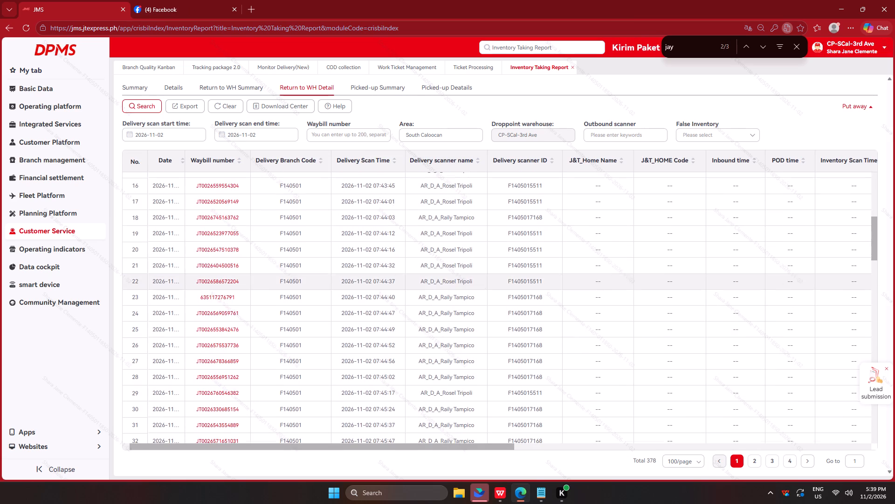
pyautogui.scroll(-2, 463, 373)
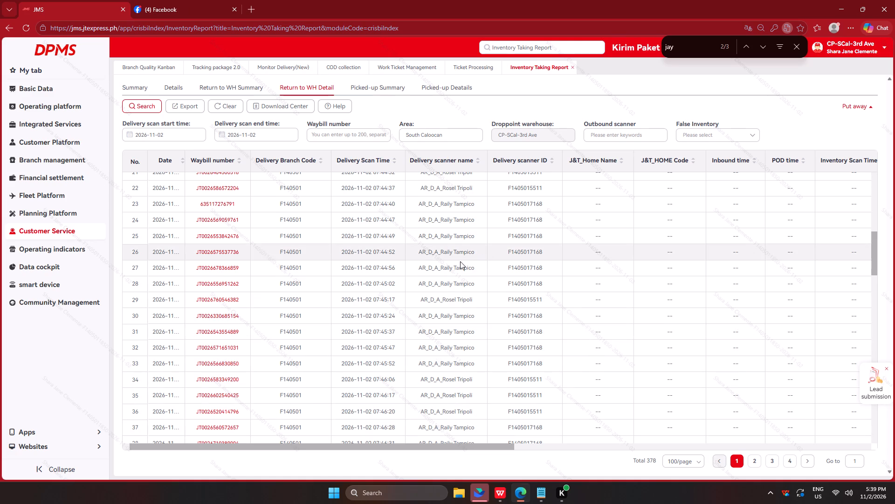
pyautogui.scroll(-3, 461, 284)
pyautogui.scroll(-6, 459, 357)
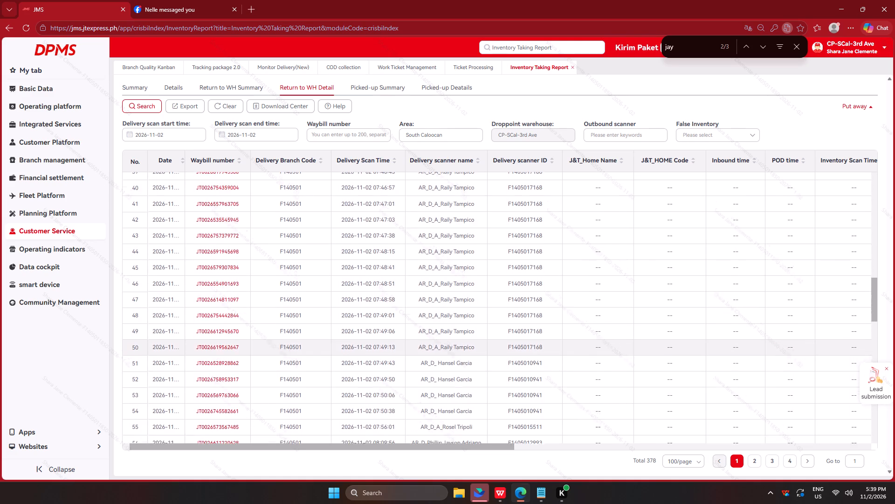
pyautogui.scroll(-2, 462, 364)
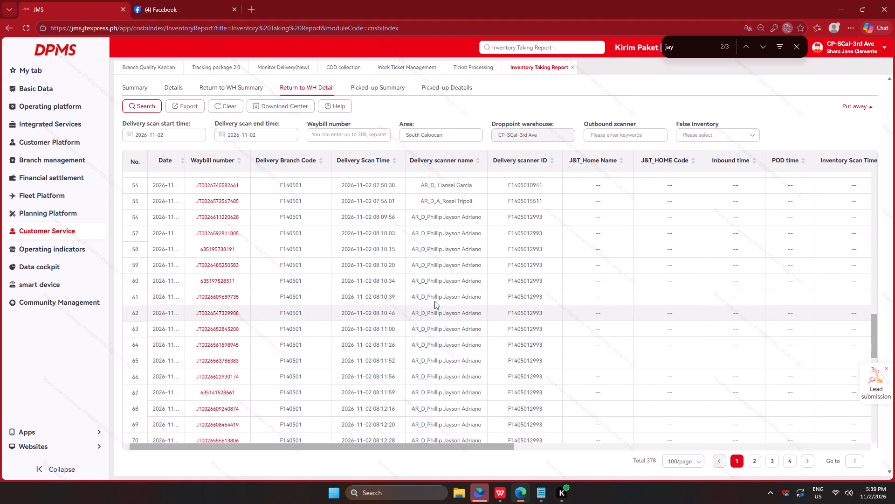
pyautogui.moveTo(425, 297); pyautogui.dragTo(504, 307)
pyautogui.click(482, 359)
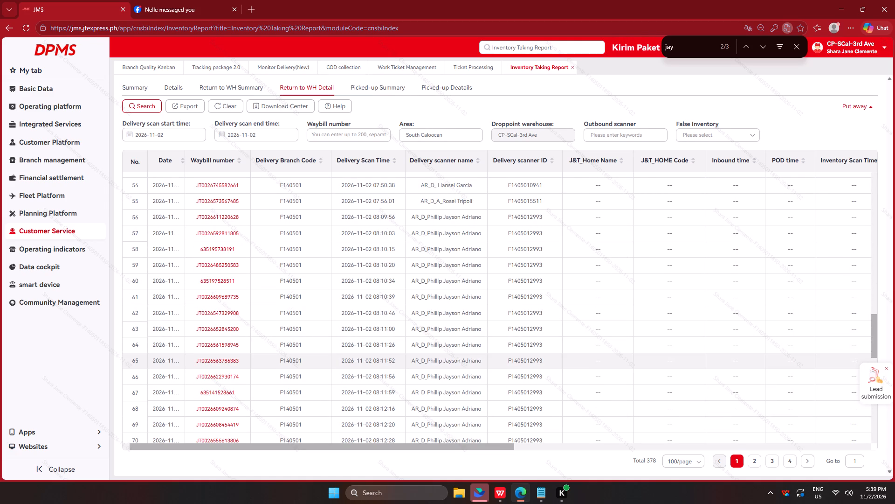
pyautogui.scroll(-18, 448, 334)
pyautogui.scroll(6, 453, 379)
pyautogui.scroll(20, 453, 379)
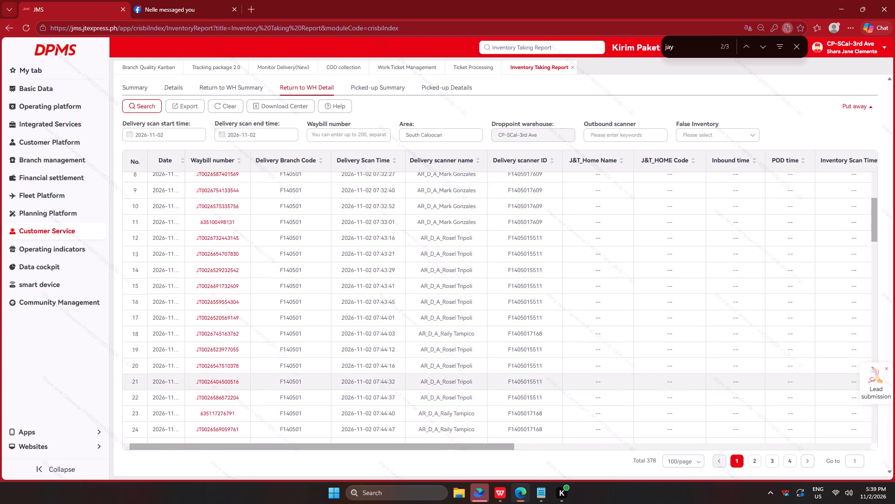
pyautogui.scroll(19, 450, 370)
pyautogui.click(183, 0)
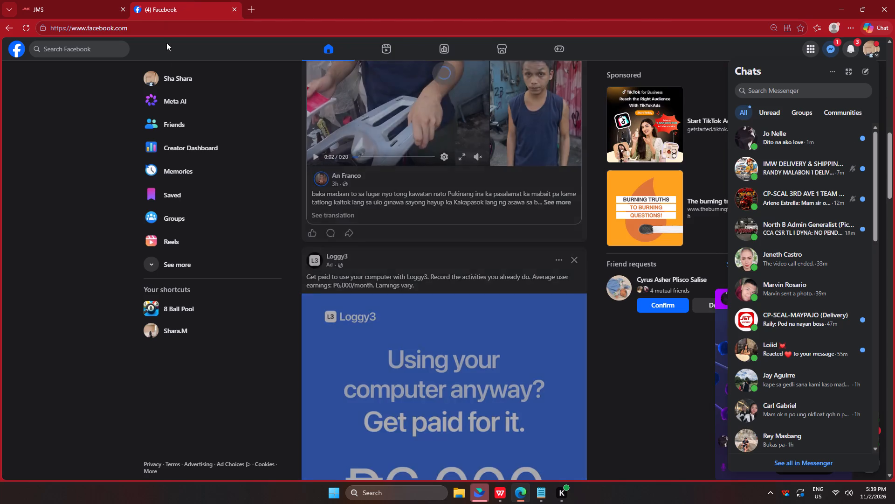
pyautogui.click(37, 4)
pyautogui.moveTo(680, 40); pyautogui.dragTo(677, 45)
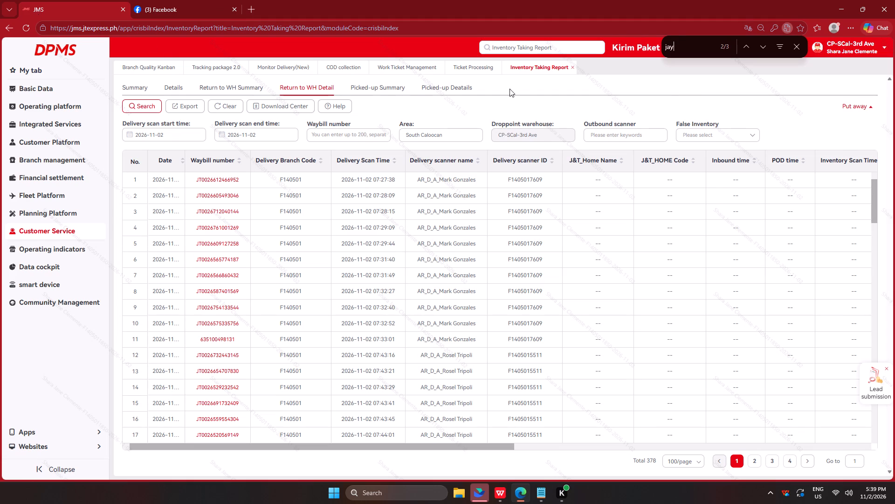
# Find the second courier matching "jay" in the Monitor Delivery(New) summary and open that courier's Currently Not POD quantity details.
pyautogui.click(279, 65)
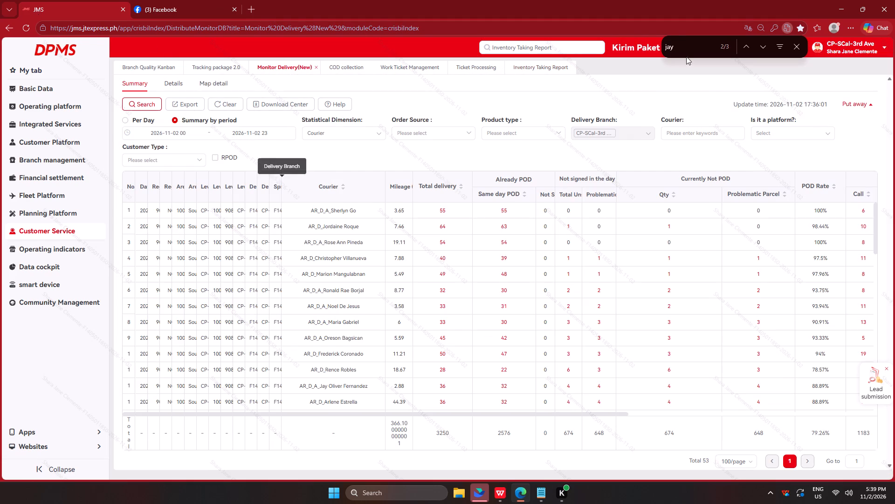
pyautogui.click(685, 49)
pyautogui.moveTo(685, 52); pyautogui.dragTo(655, 46)
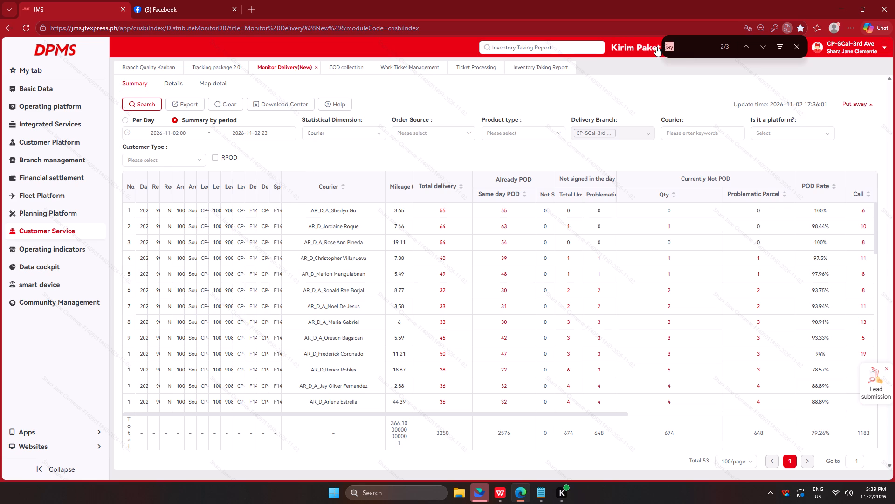
pyautogui.write('jay')
pyautogui.press('Return')
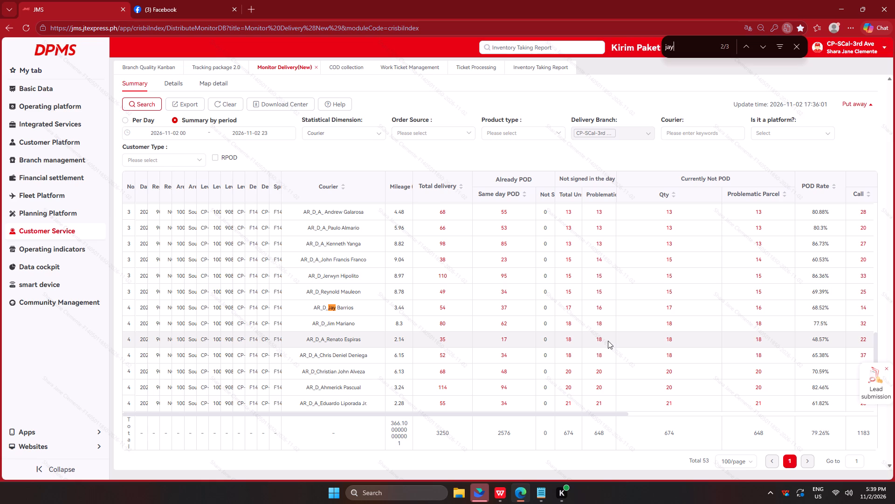
pyautogui.click(669, 307)
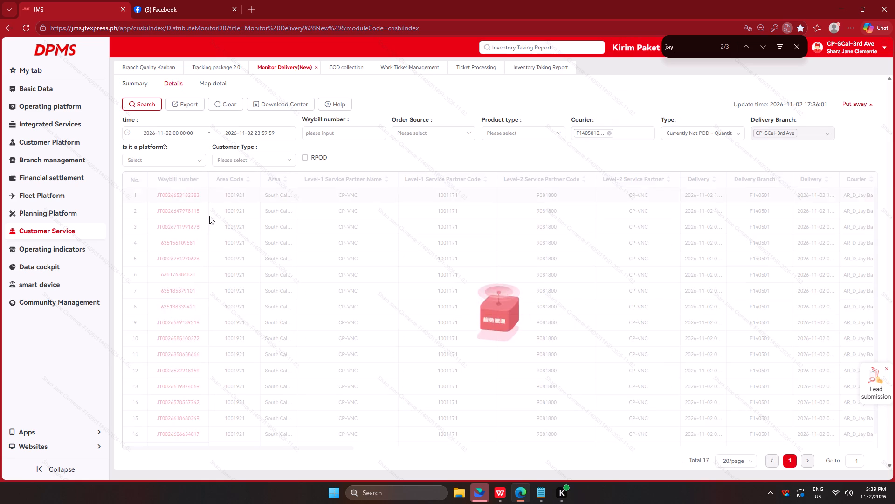
pyautogui.click(184, 95)
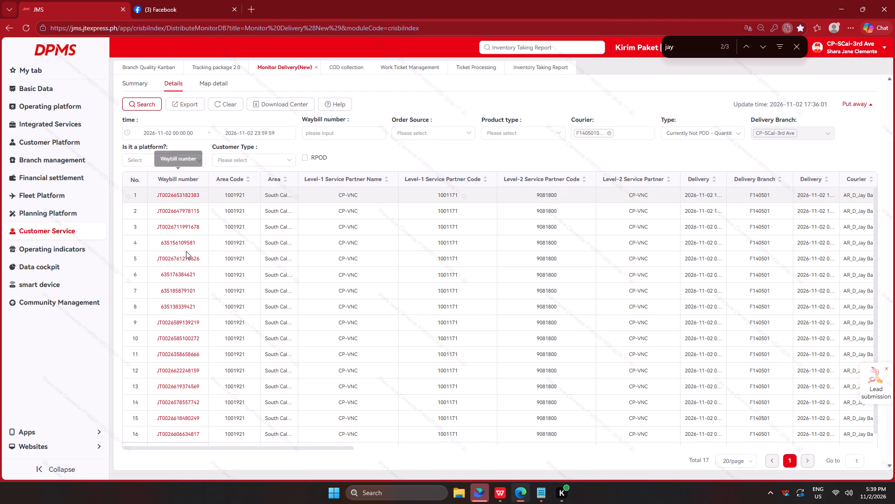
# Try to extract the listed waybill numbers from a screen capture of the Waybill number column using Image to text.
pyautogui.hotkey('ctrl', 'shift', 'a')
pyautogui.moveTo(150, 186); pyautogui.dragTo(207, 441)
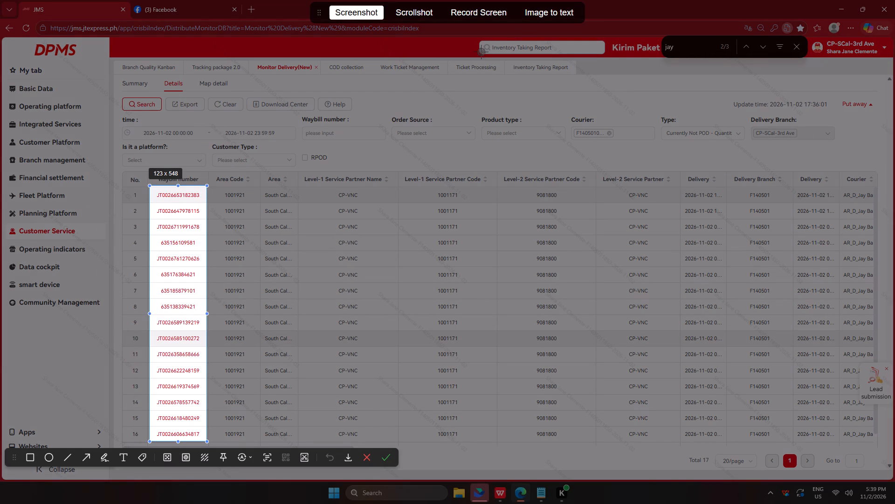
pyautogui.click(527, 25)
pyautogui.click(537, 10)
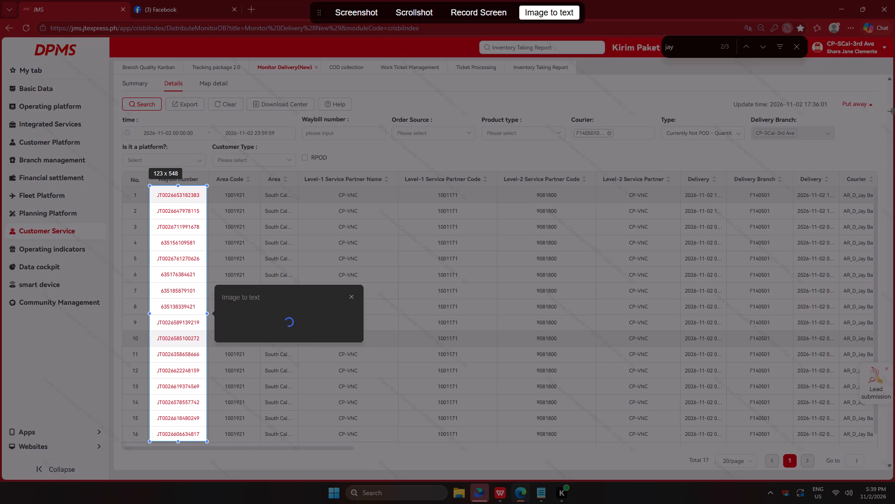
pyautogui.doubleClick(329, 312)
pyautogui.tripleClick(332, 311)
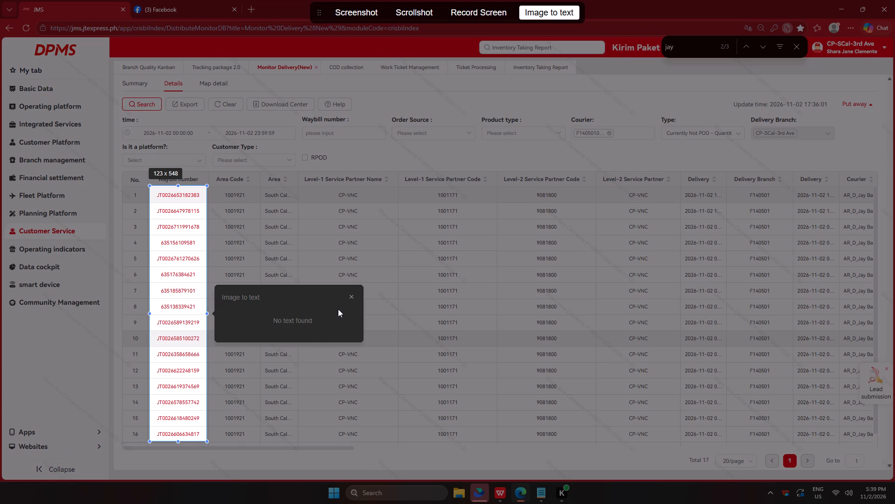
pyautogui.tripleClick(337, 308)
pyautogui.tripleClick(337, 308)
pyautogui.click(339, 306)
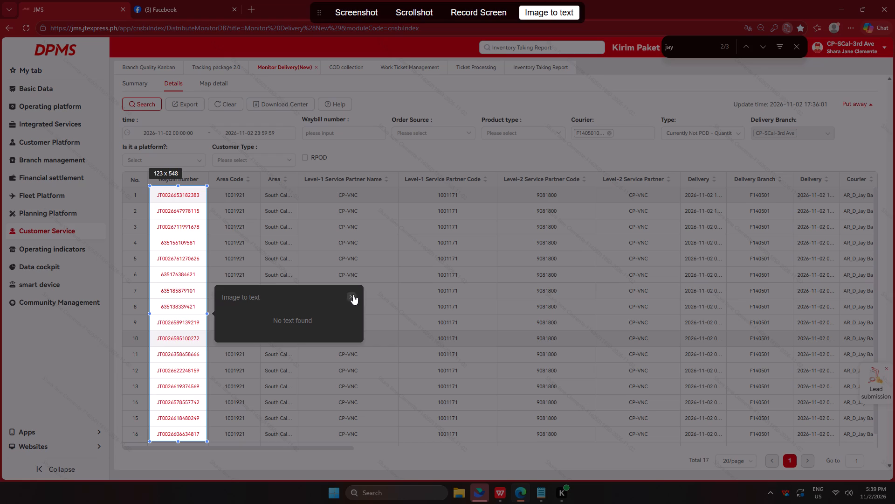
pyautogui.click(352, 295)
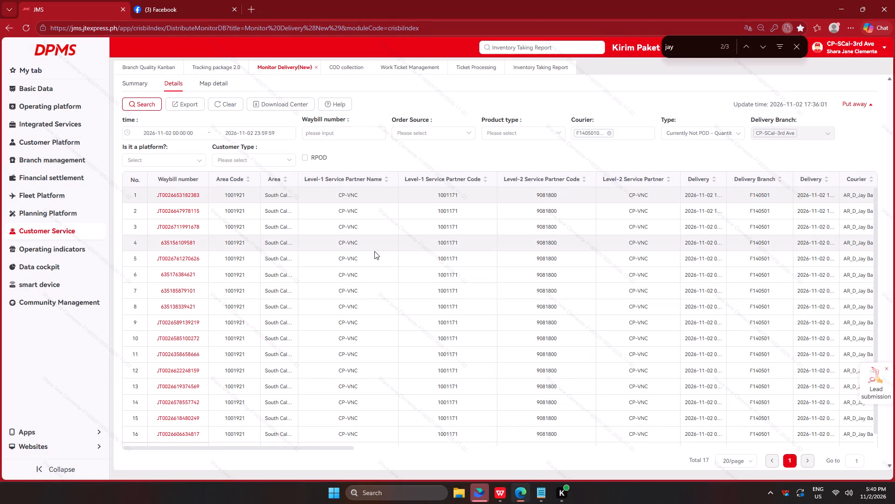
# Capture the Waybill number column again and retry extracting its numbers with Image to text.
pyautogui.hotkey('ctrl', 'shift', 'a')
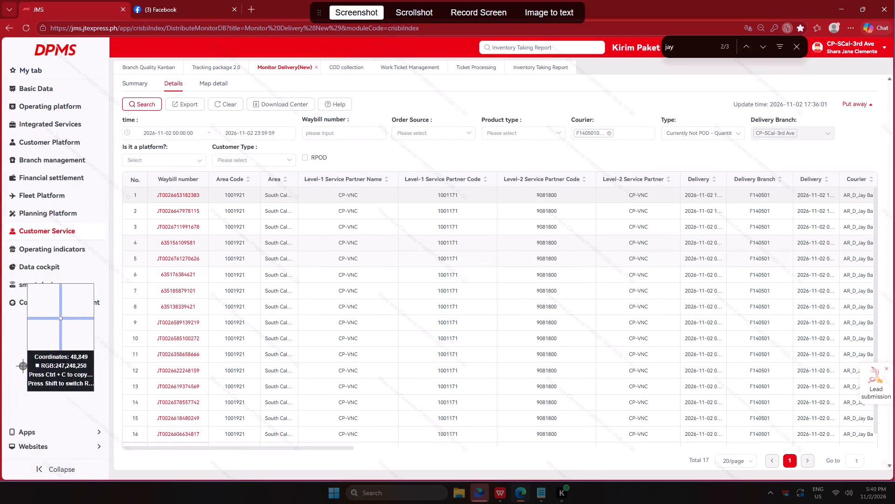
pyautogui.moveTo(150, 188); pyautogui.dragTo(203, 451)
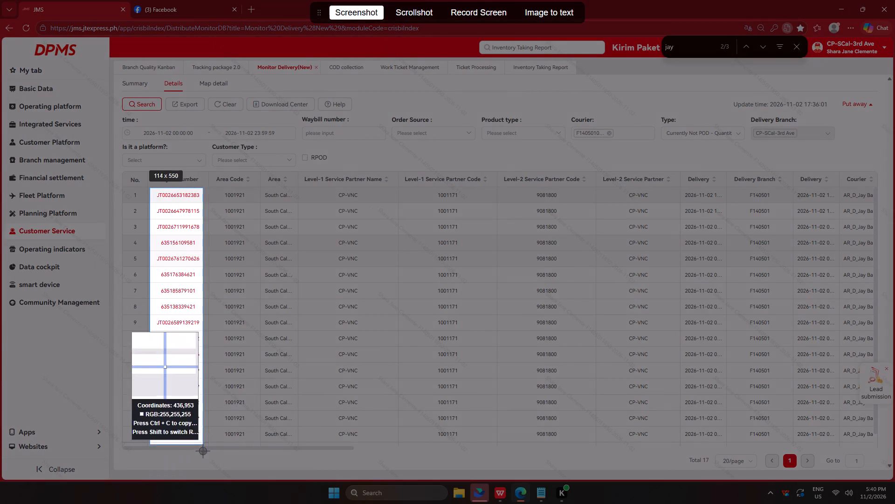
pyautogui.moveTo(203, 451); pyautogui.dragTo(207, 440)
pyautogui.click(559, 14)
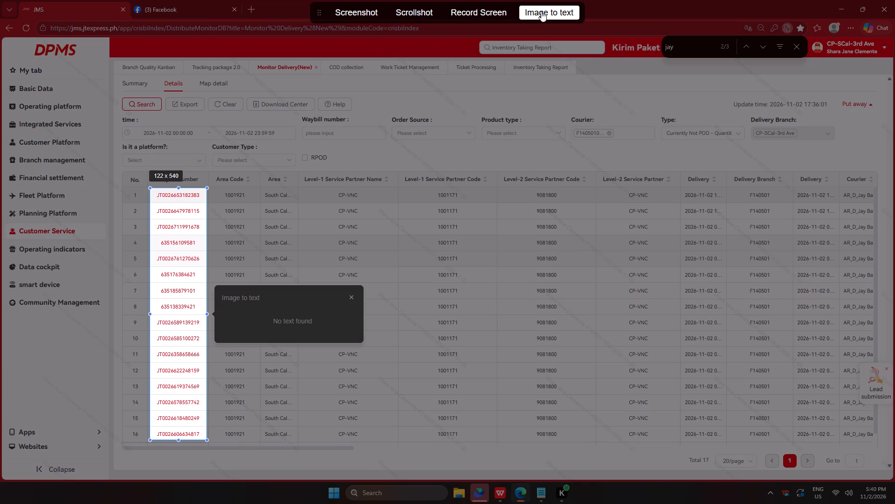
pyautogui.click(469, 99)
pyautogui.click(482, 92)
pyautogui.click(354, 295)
# Export the courier's Currently Not POD details and open the newest completed export from the Download Center.
pyautogui.click(182, 102)
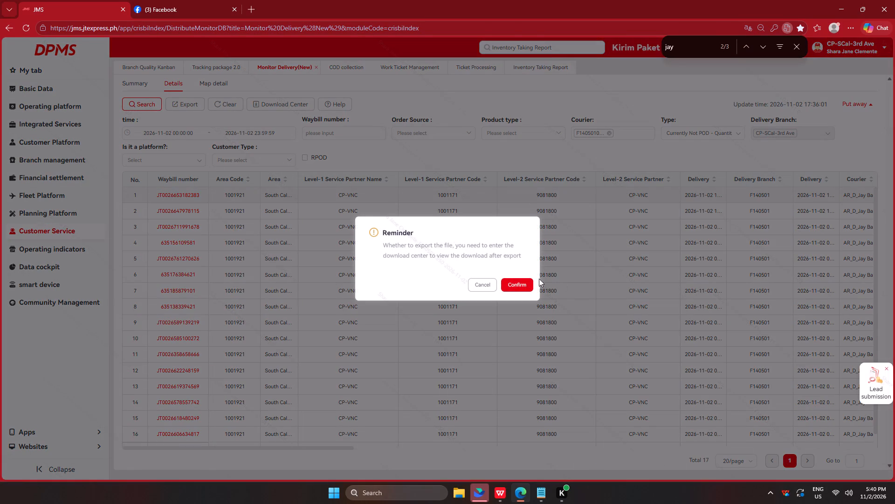
pyautogui.click(512, 281)
pyautogui.click(267, 100)
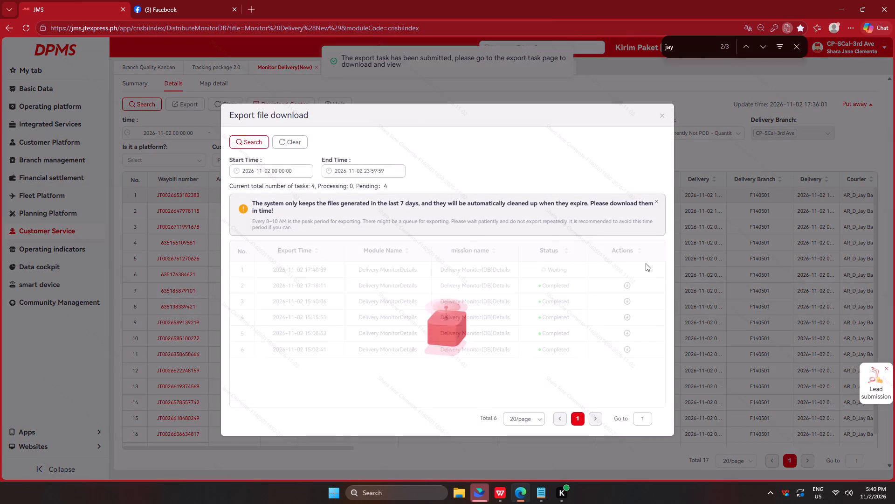
pyautogui.doubleClick(251, 141)
pyautogui.tripleClick(254, 142)
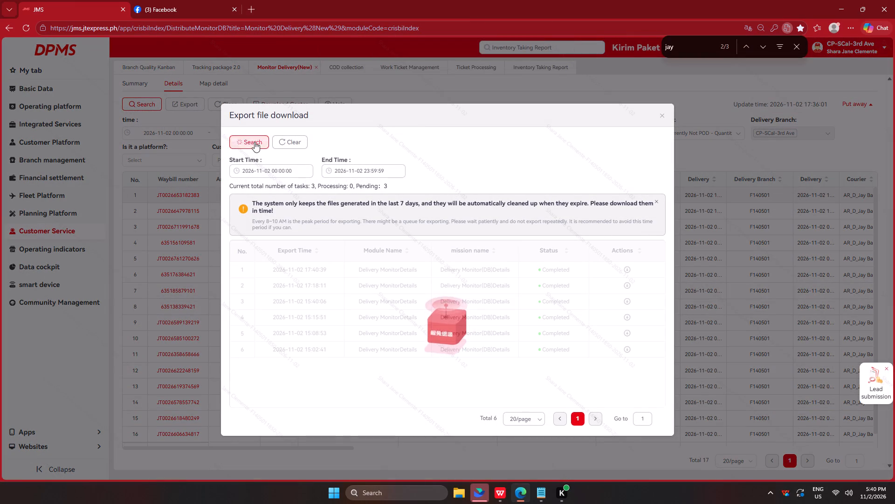
pyautogui.click(626, 269)
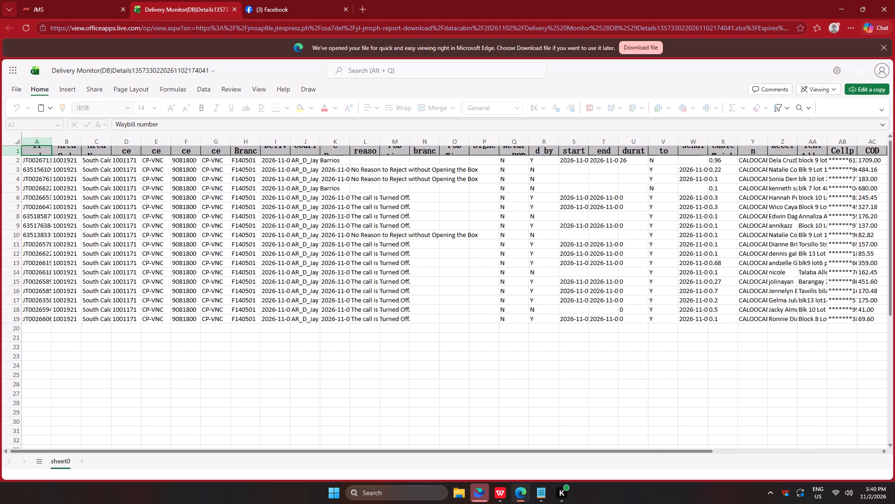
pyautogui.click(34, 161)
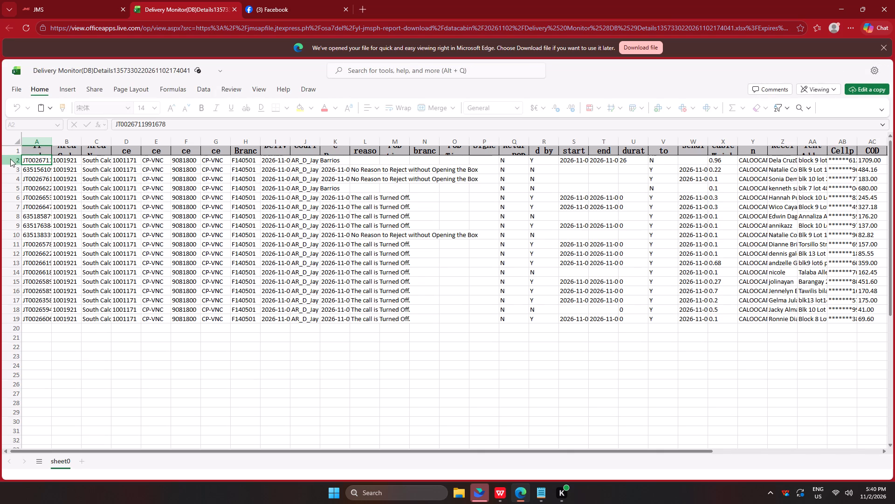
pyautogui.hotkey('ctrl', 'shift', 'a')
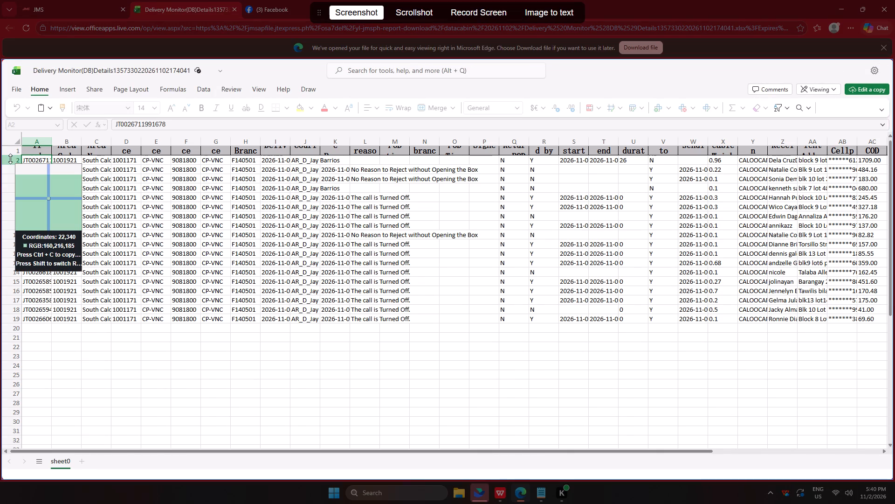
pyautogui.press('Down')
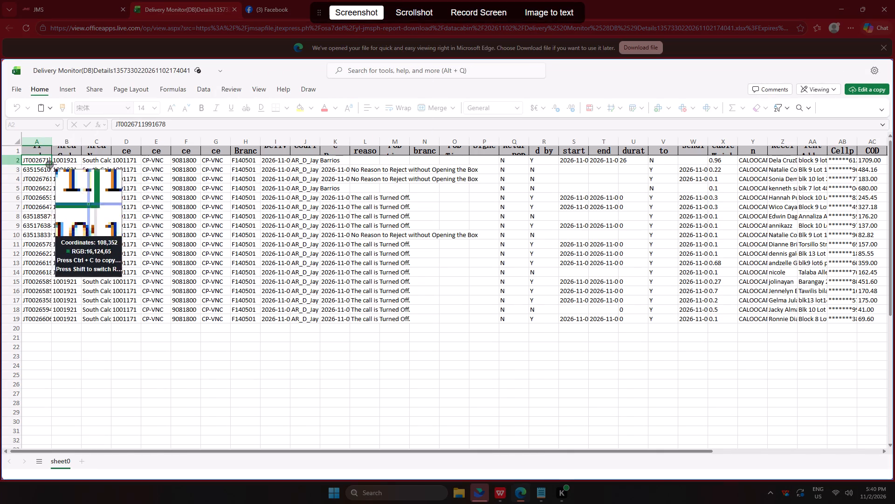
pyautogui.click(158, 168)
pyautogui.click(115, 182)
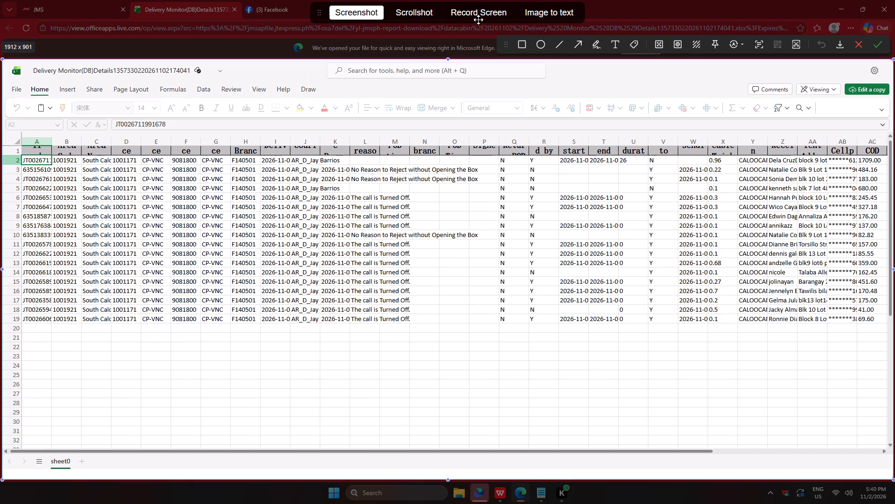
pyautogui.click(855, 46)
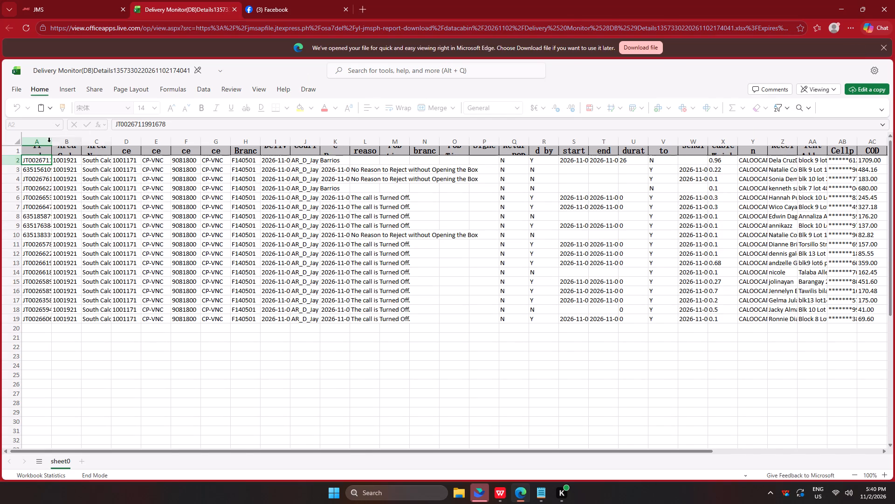
# Copy all waybill numbers in column A of the exported sheet, from A2 down to the last row.
pyautogui.click(18, 154)
pyautogui.click(33, 163)
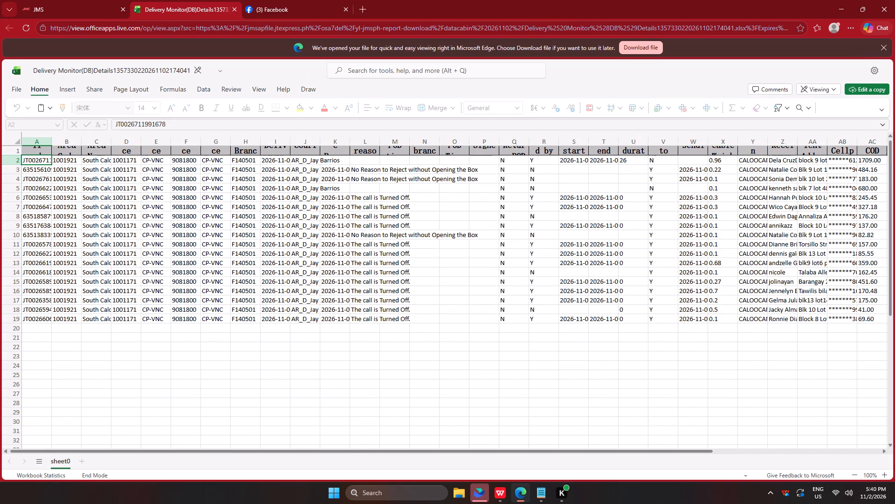
pyautogui.hotkey('ctrl', 'shift', 'Down')
pyautogui.hotkey('ctrl', 'c')
pyautogui.hotkey('ctrl', 'c')
pyautogui.hotkey('ctrl', 'c')
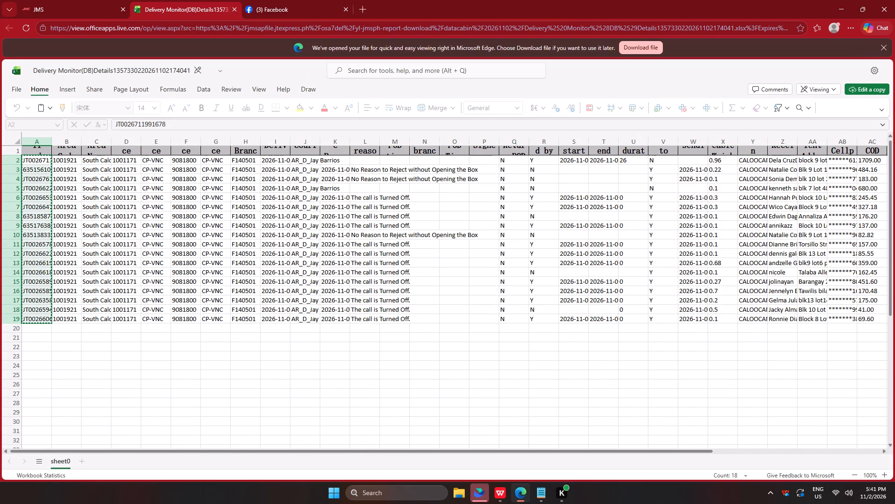
# Close the export list and query the copied waybill numbers in a cleared Tracking package 2.0 list.
pyautogui.hotkey('alt', 'Tab')
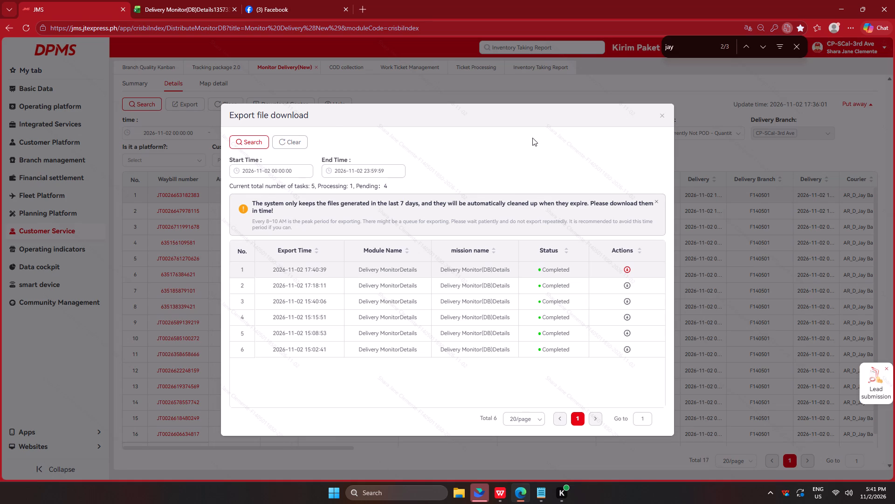
pyautogui.click(661, 117)
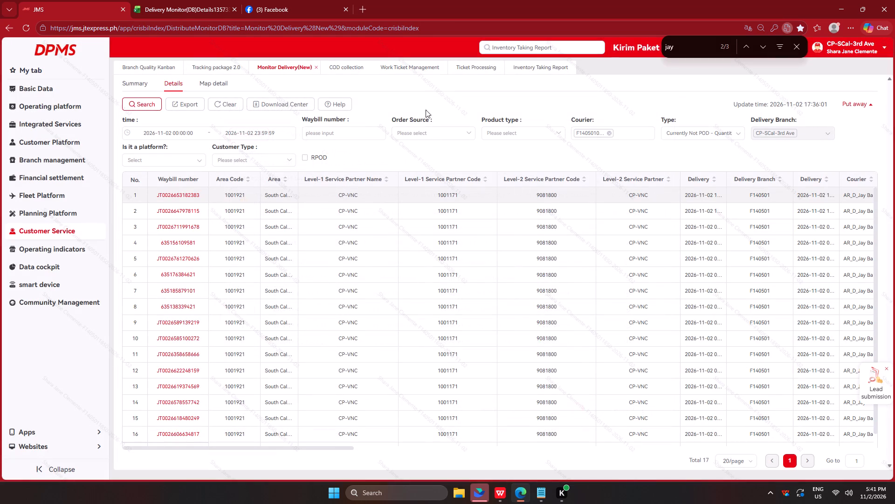
pyautogui.click(215, 69)
pyautogui.click(179, 114)
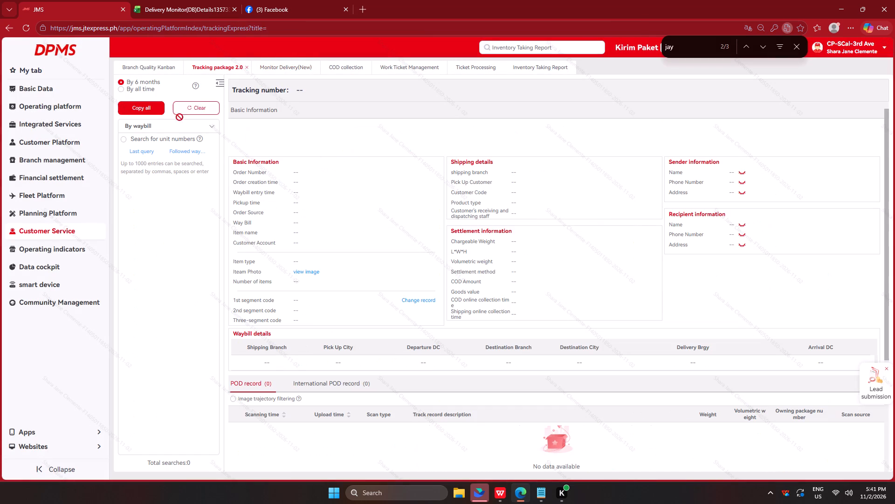
pyautogui.click(182, 236)
pyautogui.hotkey('ctrl', 'v')
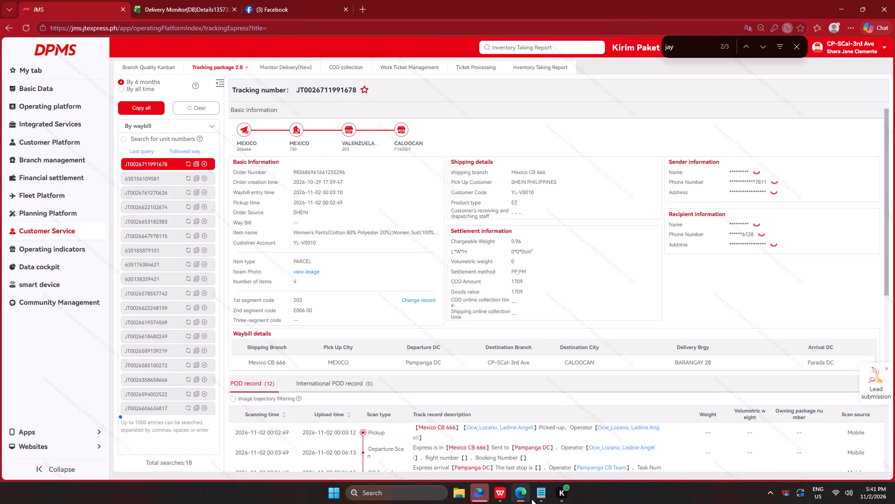
# Switch to the manifest workbook and paste the copied waybill numbers into column B of the CHECKING sheet, starting at B207.
pyautogui.click(497, 496)
pyautogui.scroll(-6, 296, 254)
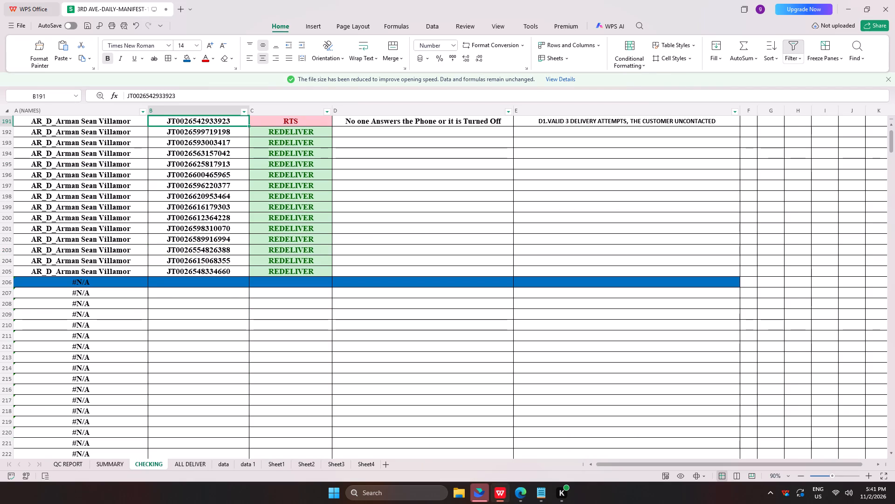
pyautogui.click(208, 295)
pyautogui.rightClick(208, 295)
pyautogui.click(268, 11)
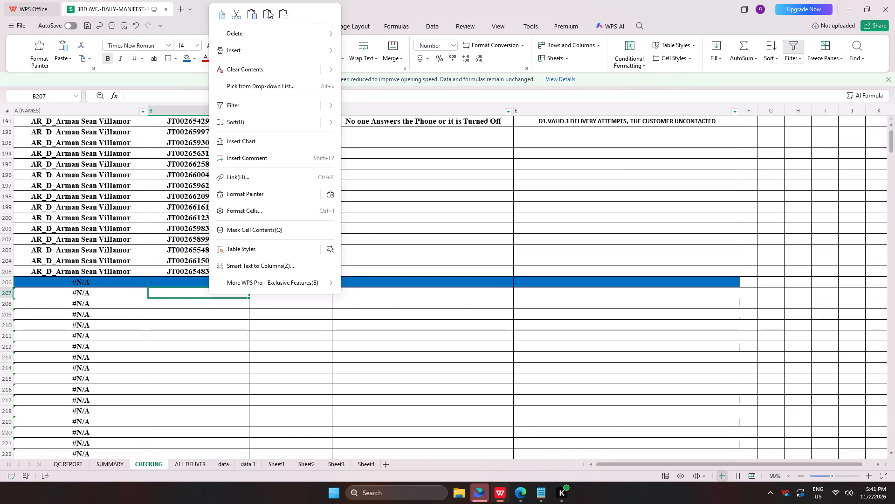
# Fill row 225 from column A to E with blue as a separator below the pasted waybills.
pyautogui.scroll(-5, 279, 88)
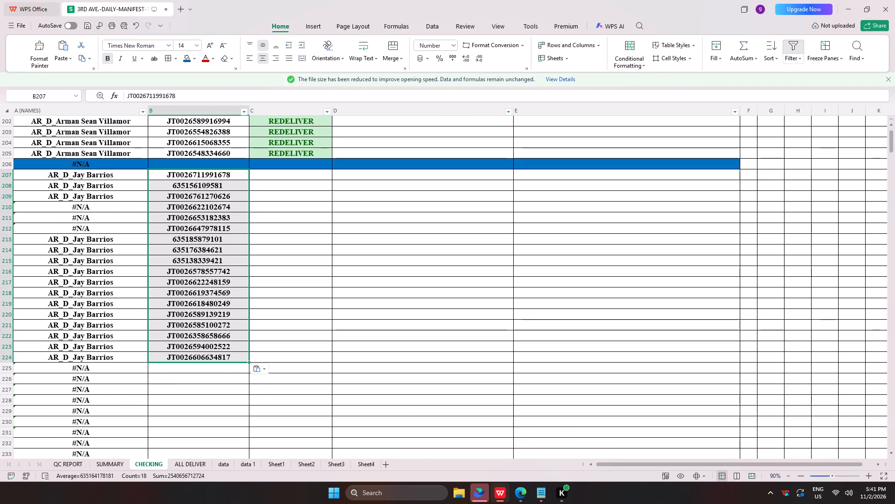
pyautogui.moveTo(75, 364); pyautogui.dragTo(518, 364)
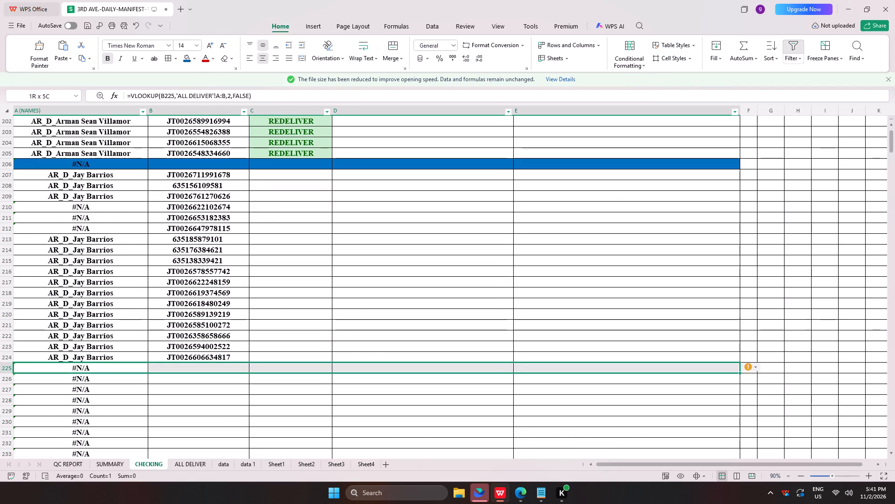
pyautogui.moveTo(518, 364); pyautogui.dragTo(550, 365)
pyautogui.click(180, 57)
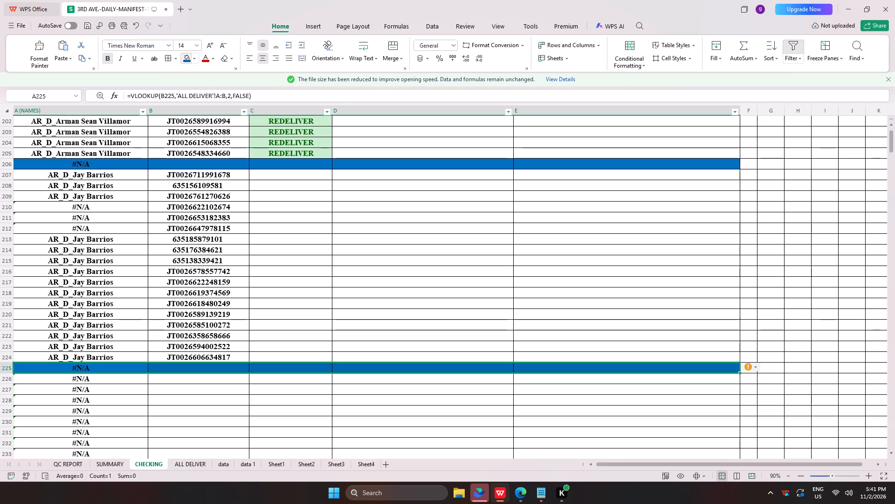
# Return to JMS, clear the Tracking package 2.0 list and query the copied waybill numbers again.
pyautogui.hotkey('alt', 'Tab')
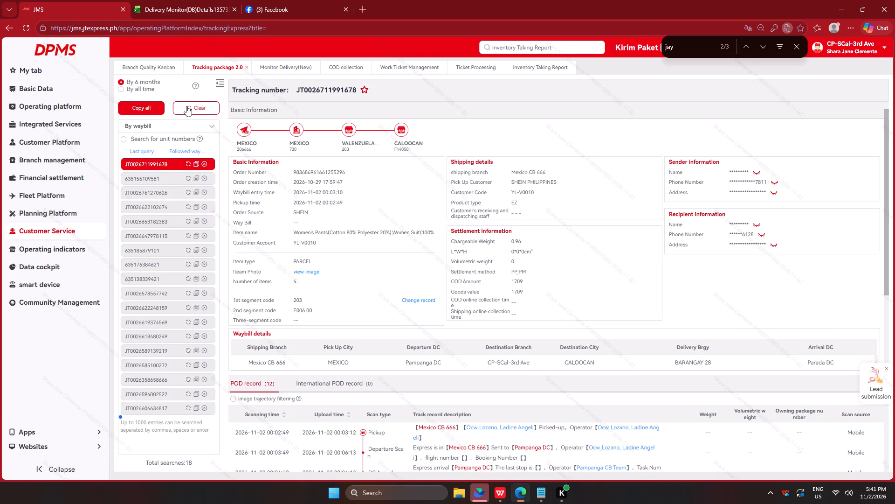
pyautogui.click(188, 106)
pyautogui.click(196, 251)
pyautogui.hotkey('ctrl', 'v')
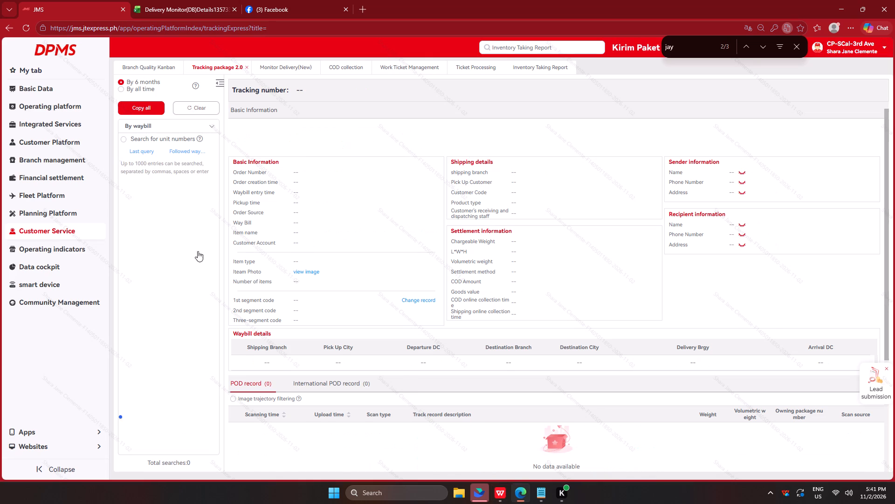
pyautogui.click(564, 107)
pyautogui.scroll(-8, 553, 109)
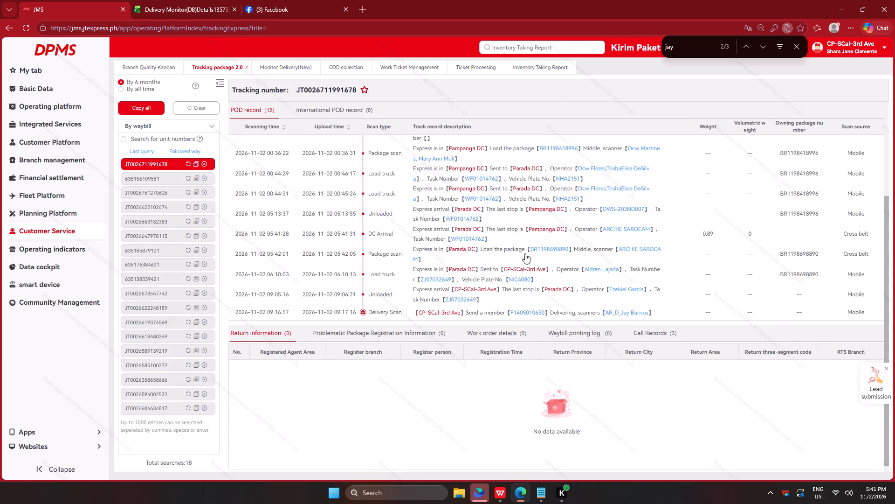
pyautogui.click(171, 177)
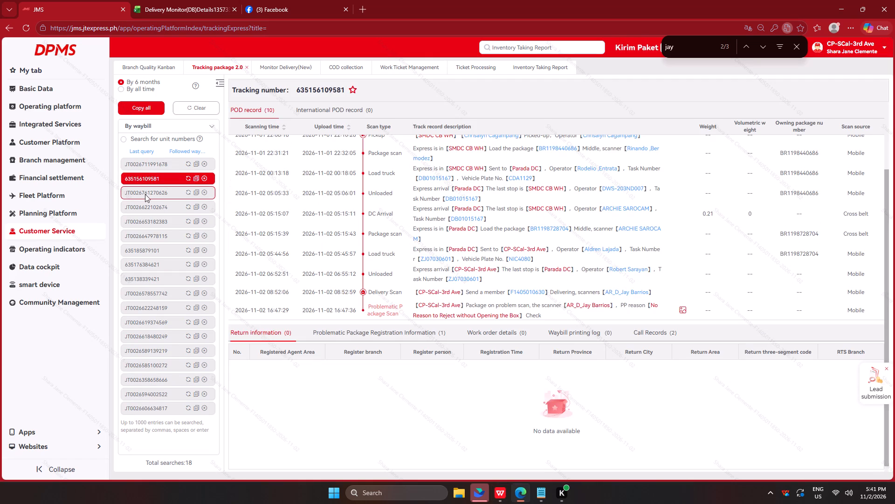
pyautogui.click(683, 309)
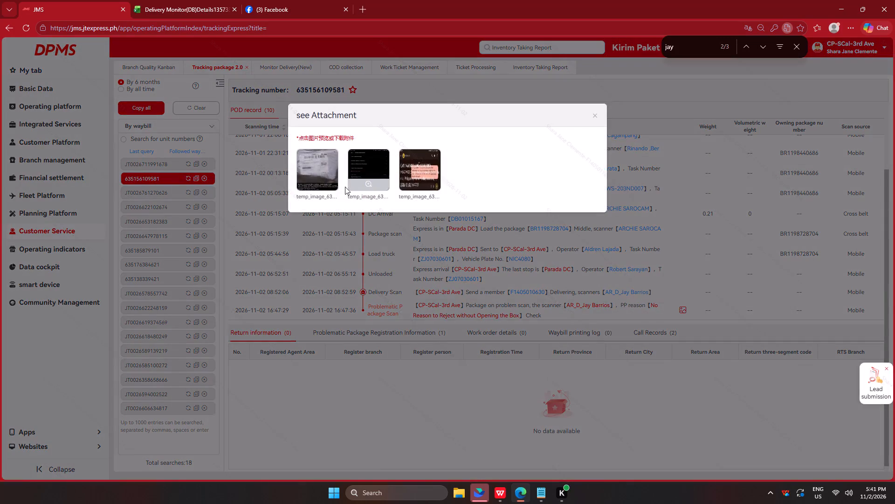
pyautogui.click(370, 187)
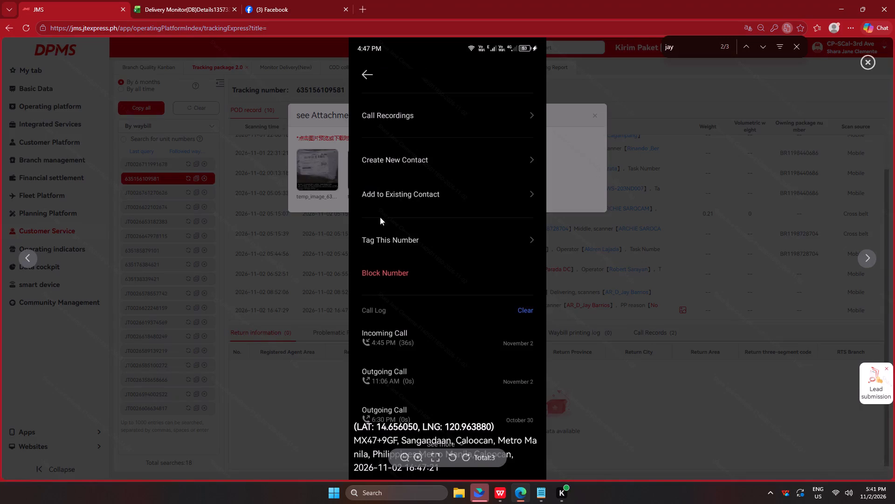
pyautogui.press('Right')
pyautogui.press('Right')
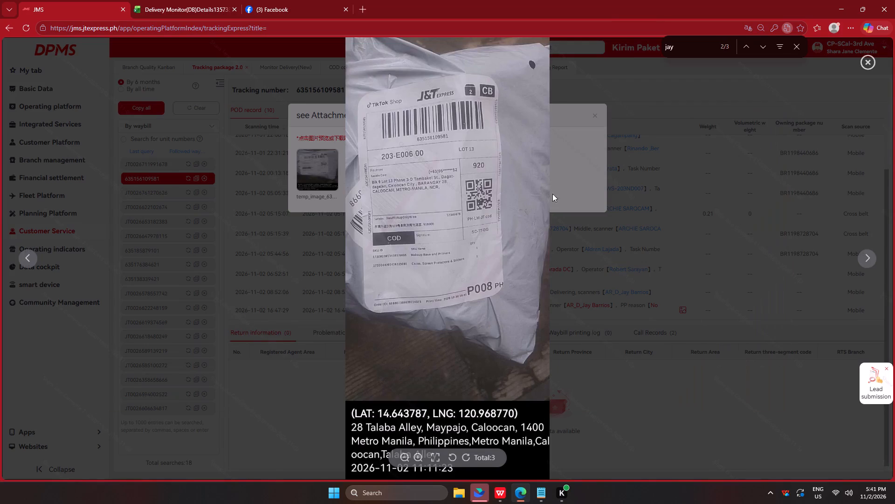
pyautogui.click(784, 184)
pyautogui.click(692, 216)
pyautogui.hotkey('alt', 'Tab')
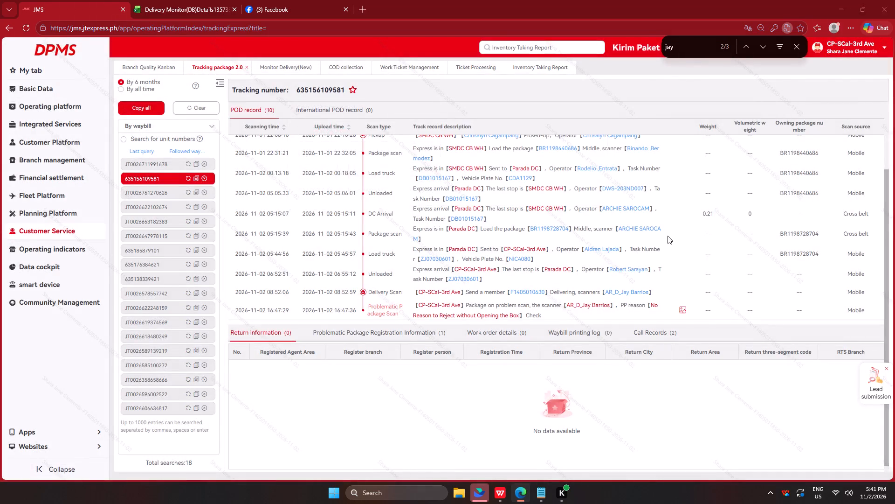
pyautogui.scroll(12, 312, 236)
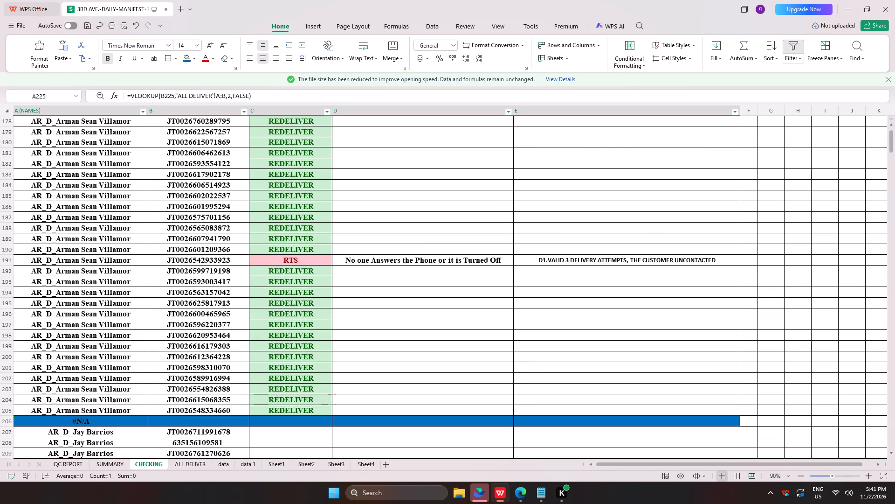
pyautogui.scroll(6, 388, 245)
pyautogui.scroll(6, 383, 197)
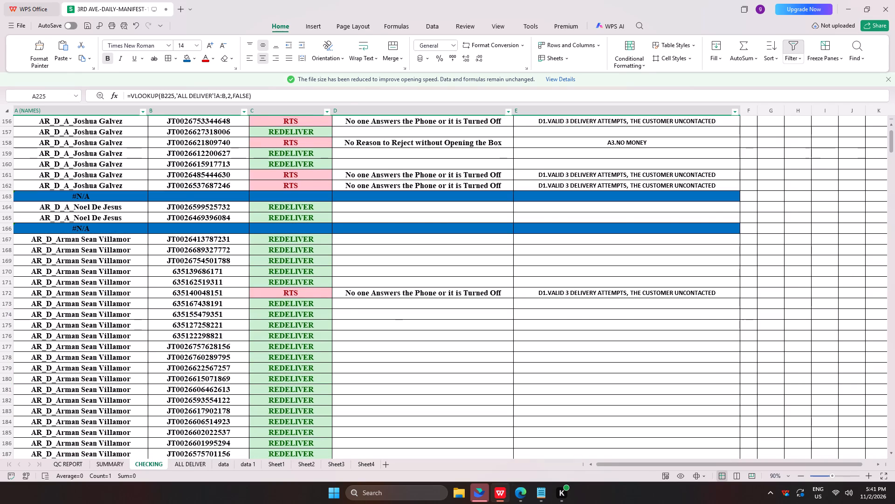
pyautogui.moveTo(301, 163); pyautogui.dragTo(428, 167)
pyautogui.hotkey('ctrl', 'c')
pyautogui.scroll(-3, 405, 249)
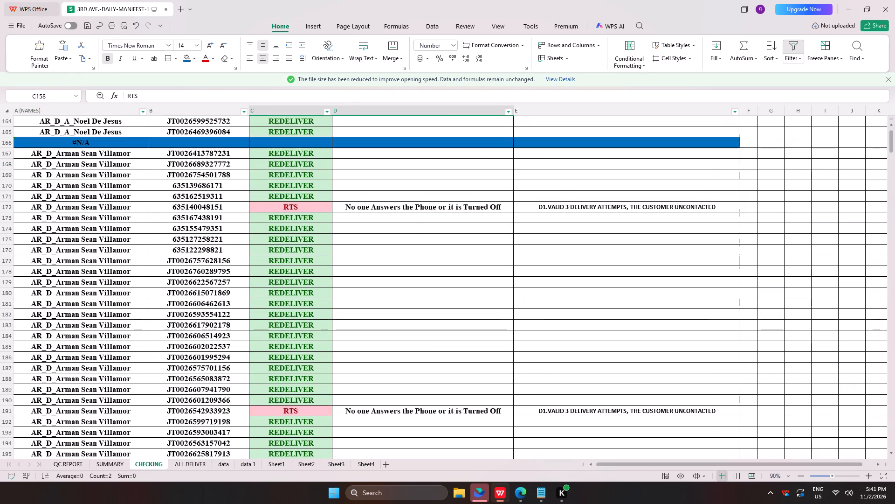
pyautogui.scroll(-20, 404, 255)
pyautogui.scroll(-1, 404, 255)
pyautogui.click(309, 230)
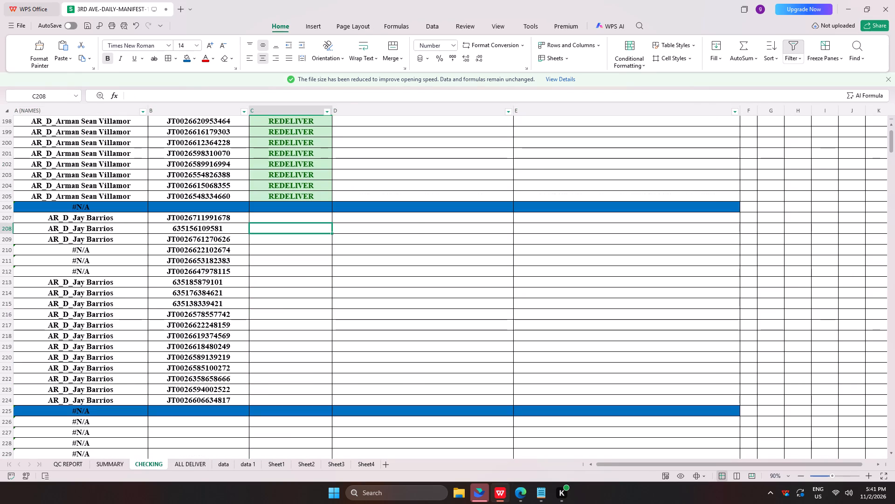
pyautogui.hotkey('ctrl', 'v')
pyautogui.hotkey('alt', 'Tab')
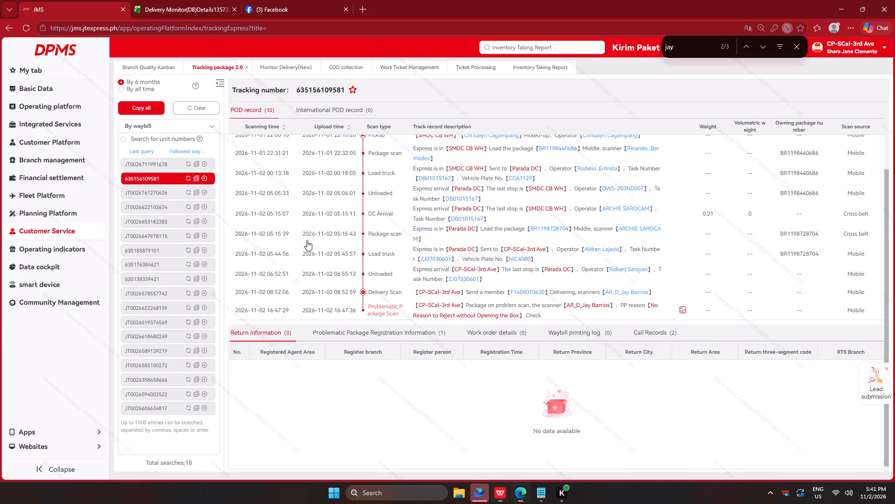
pyautogui.click(147, 191)
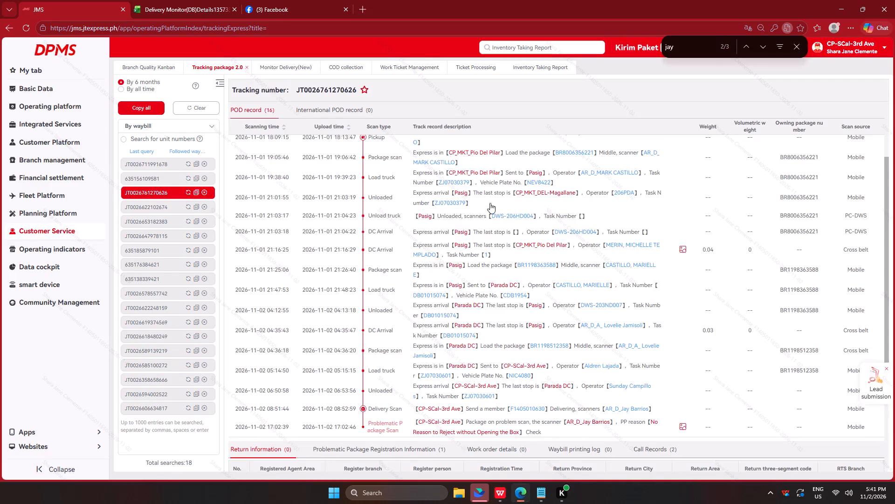
pyautogui.scroll(-2, 498, 210)
pyautogui.click(683, 333)
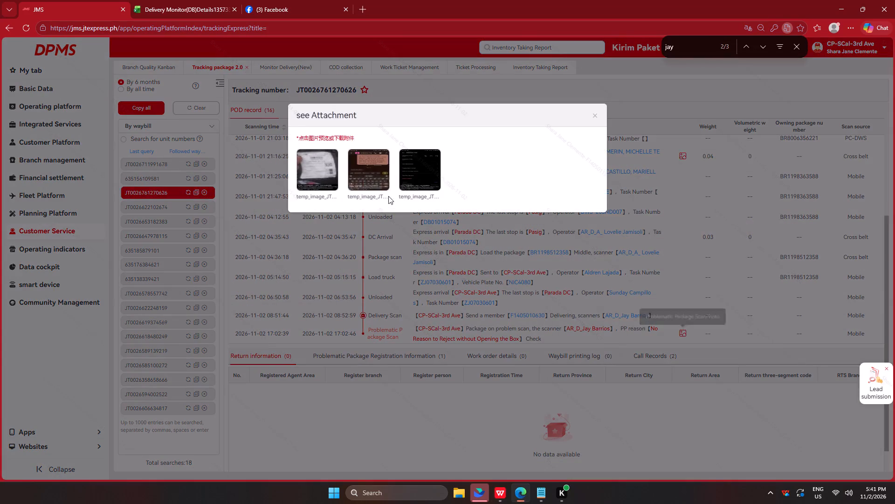
pyautogui.click(367, 183)
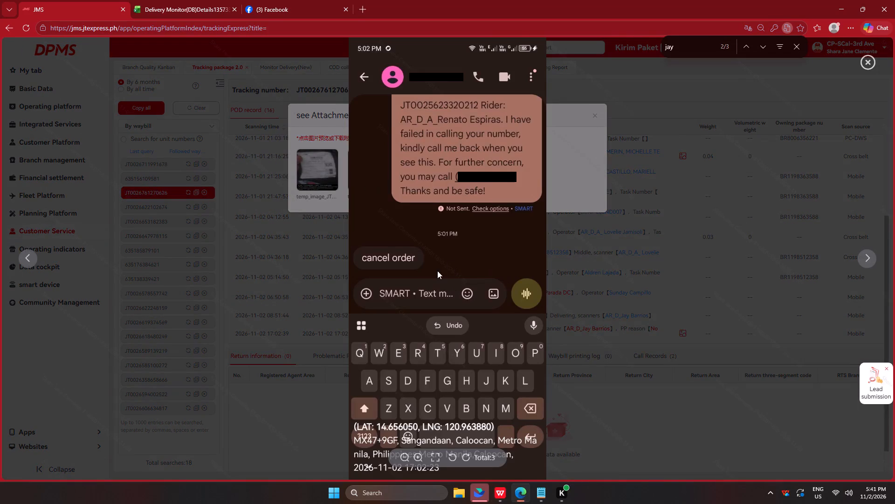
pyautogui.press('Right')
pyautogui.press('Right')
pyautogui.press('Right')
pyautogui.click(649, 261)
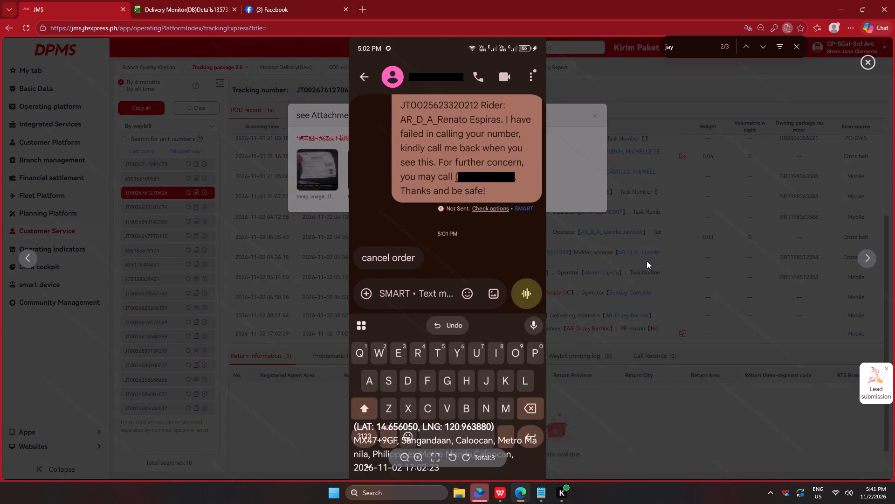
pyautogui.click(643, 261)
pyautogui.hotkey('alt', 'Tab')
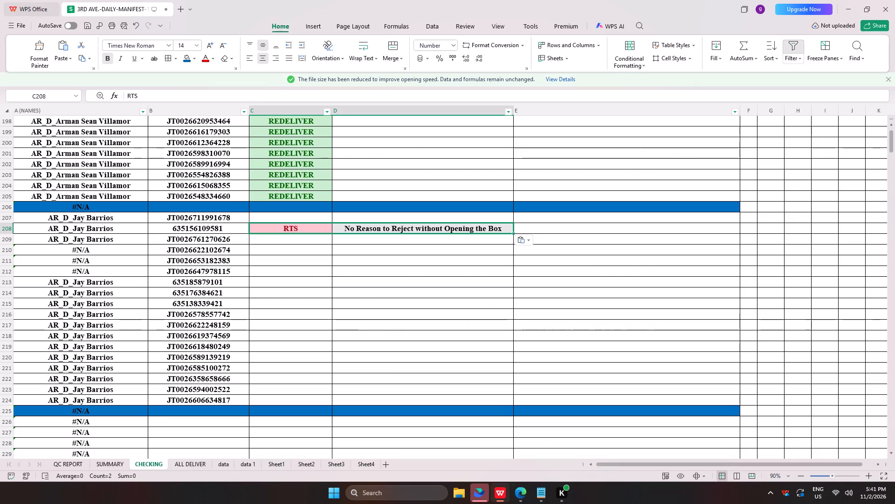
pyautogui.click(274, 241)
pyautogui.hotkey('ctrl', 'v')
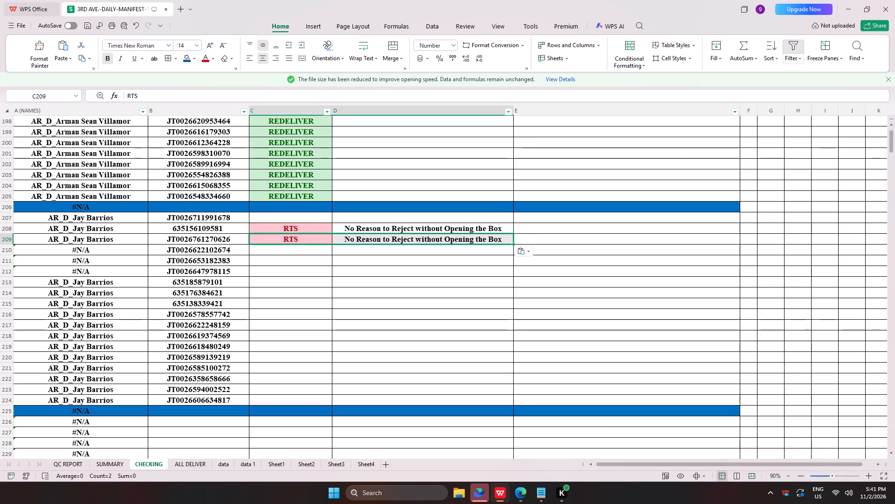
pyautogui.hotkey('alt', 'Tab')
pyautogui.click(162, 209)
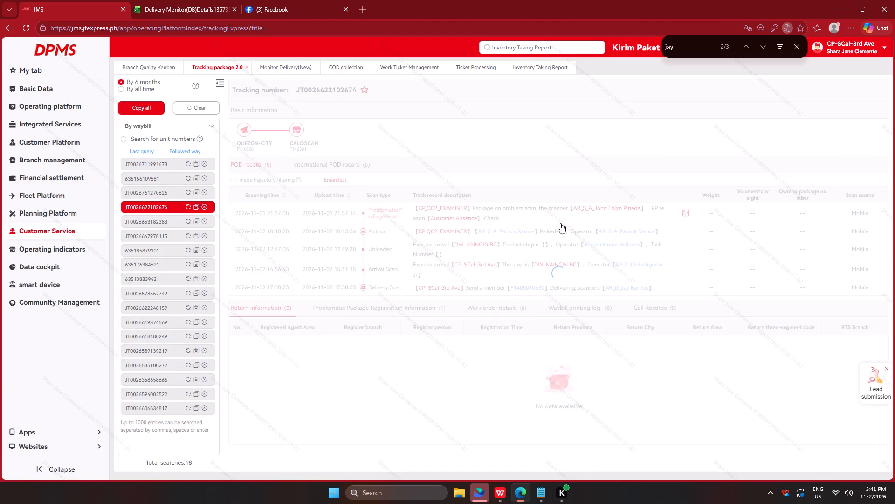
pyautogui.click(153, 221)
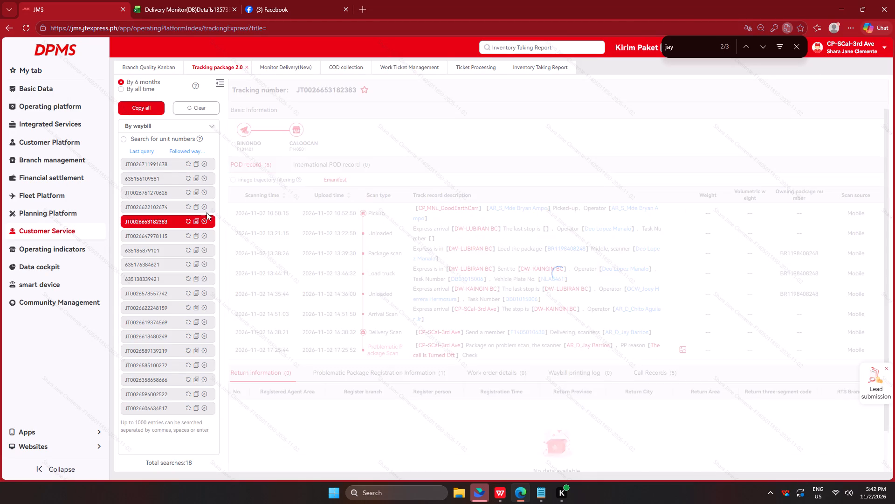
pyautogui.click(156, 236)
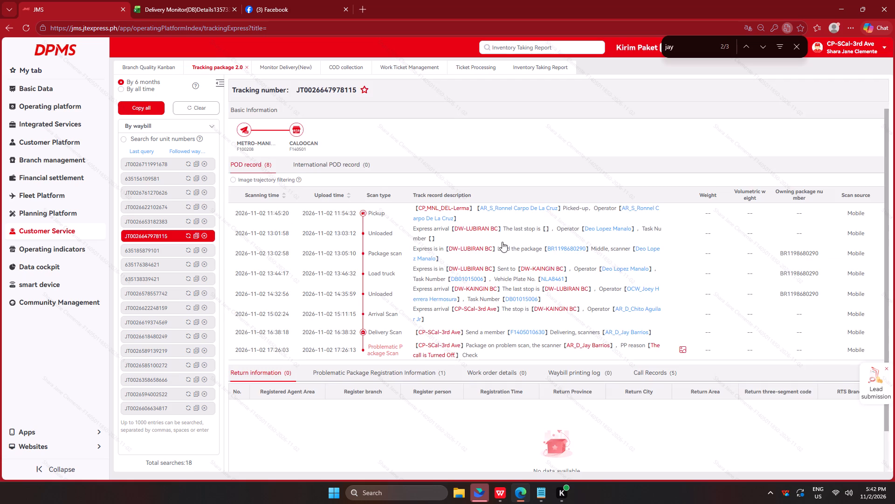
pyautogui.click(141, 247)
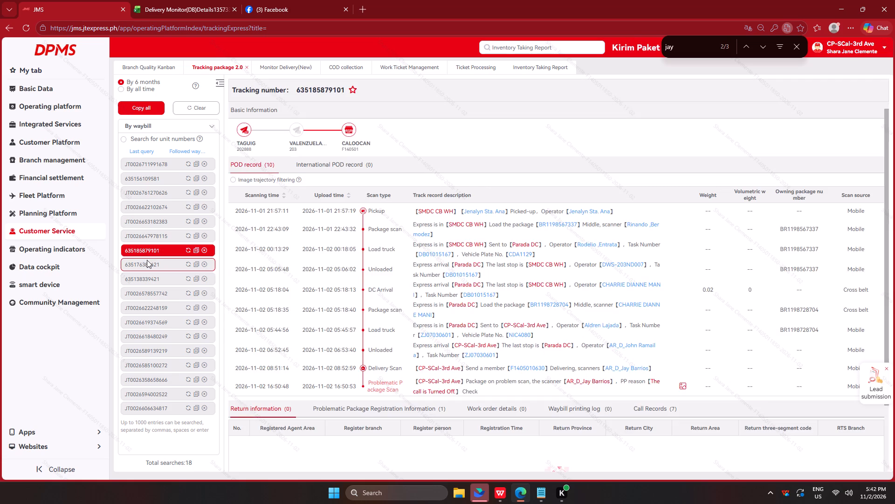
pyautogui.click(147, 260)
pyautogui.scroll(-1, 404, 327)
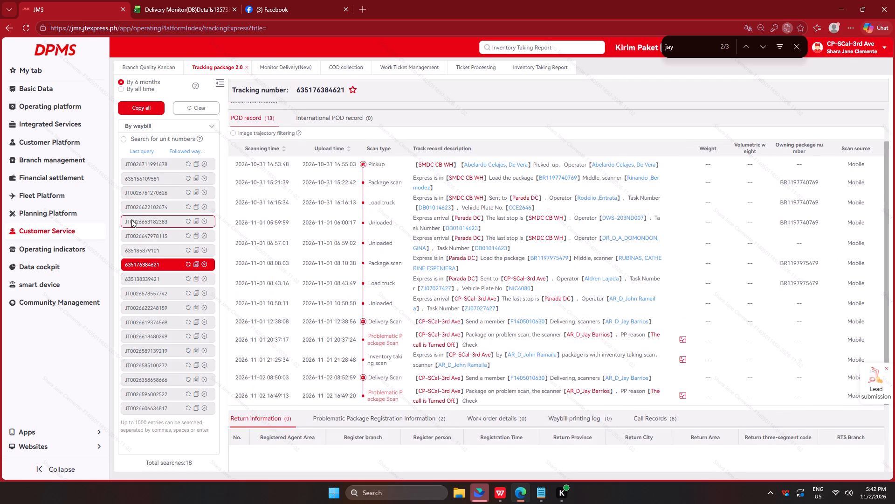
pyautogui.scroll(-1, 152, 215)
pyautogui.click(149, 276)
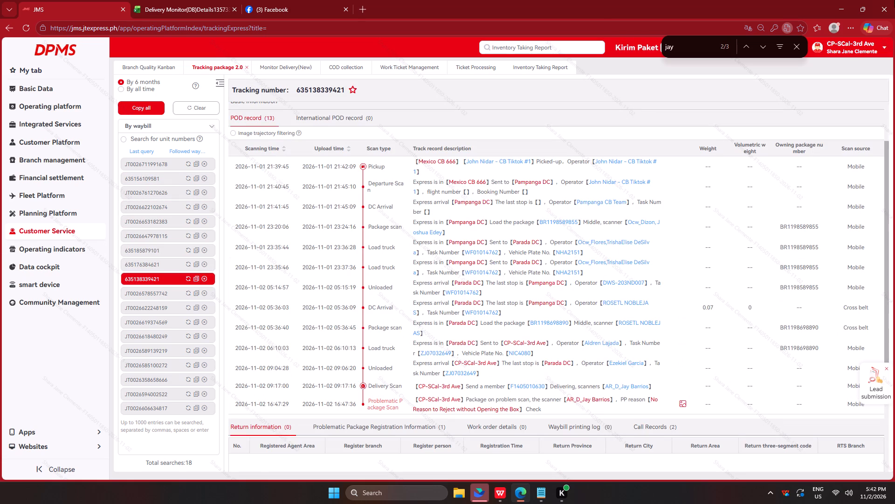
pyautogui.click(684, 406)
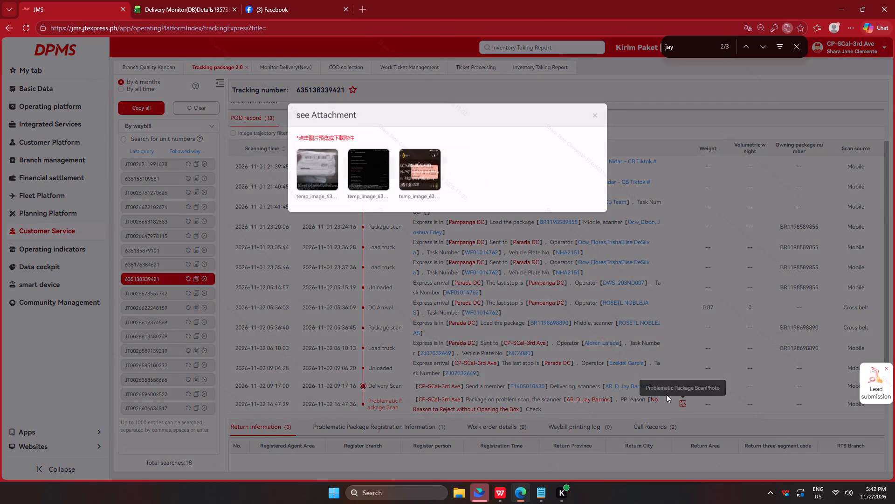
pyautogui.click(418, 184)
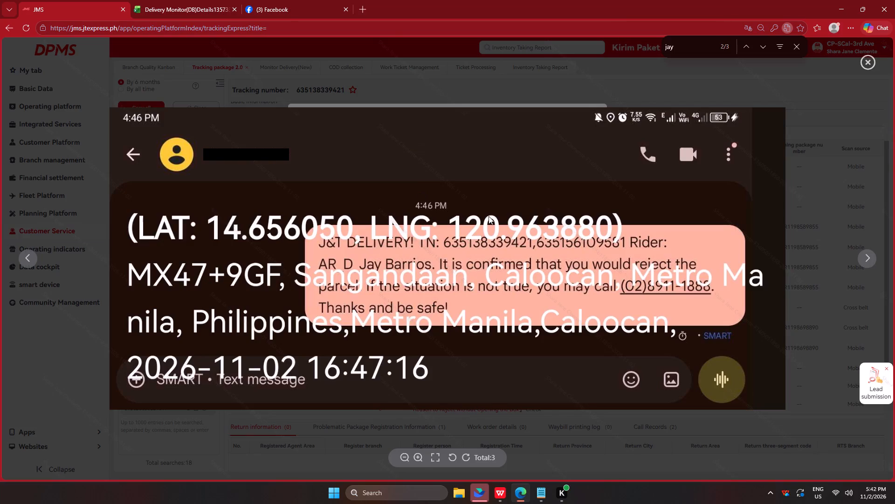
pyautogui.press('Left')
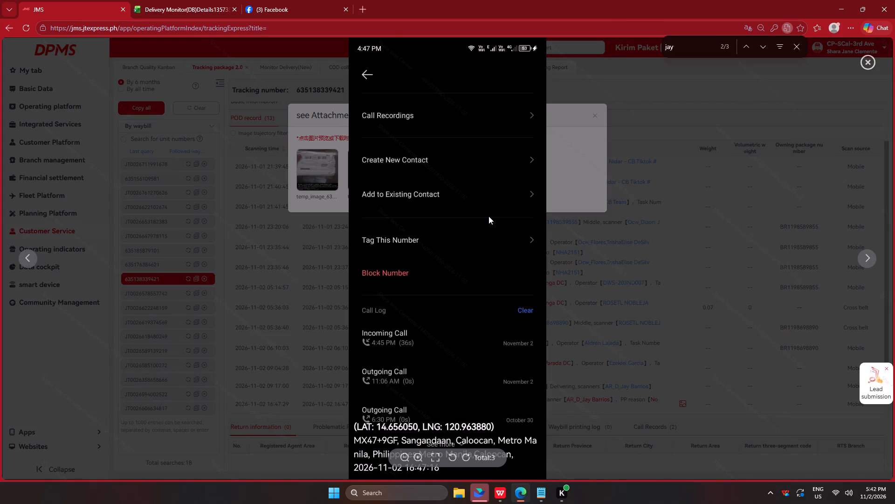
pyautogui.press('Left')
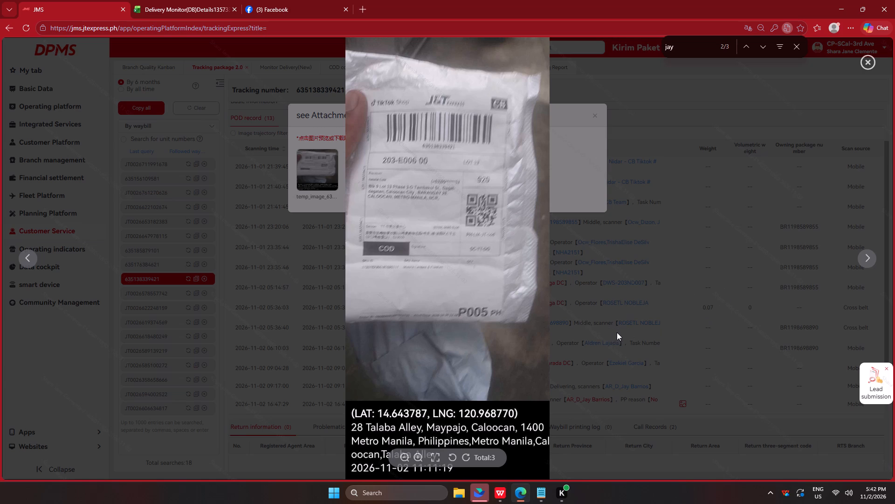
pyautogui.click(633, 313)
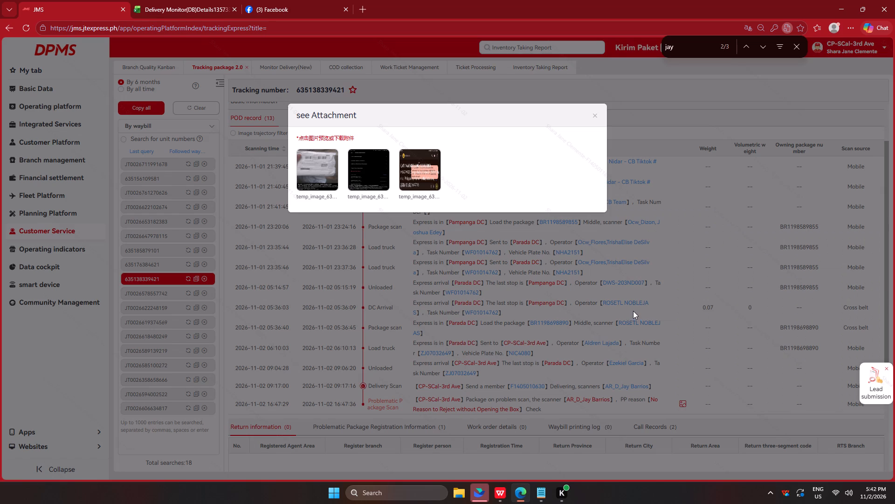
pyautogui.click(633, 313)
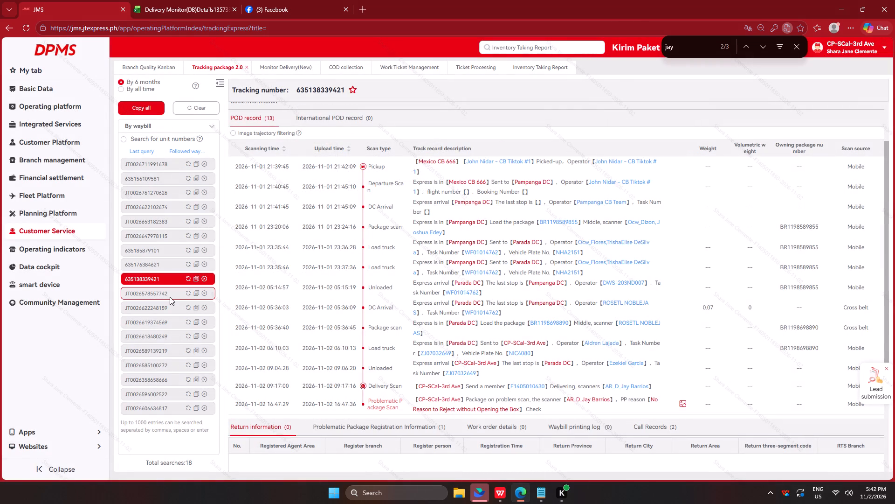
pyautogui.click(170, 297)
pyautogui.scroll(-6, 414, 226)
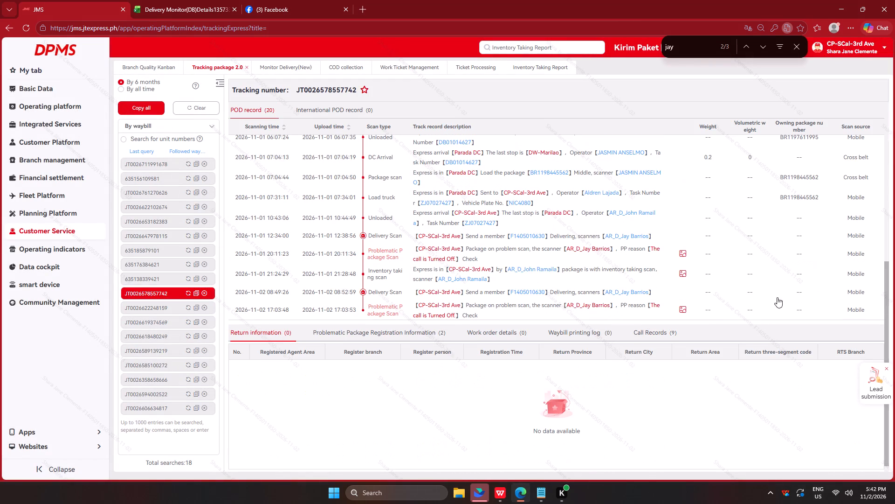
pyautogui.click(152, 308)
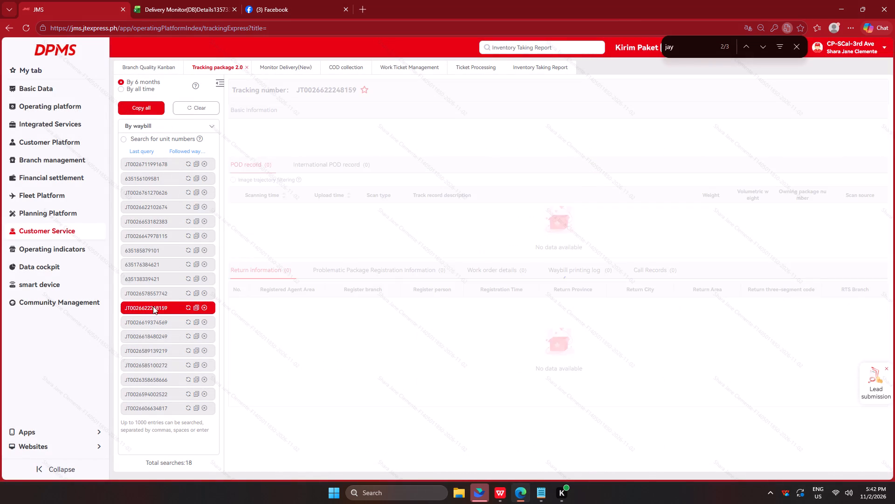
pyautogui.scroll(-3, 434, 225)
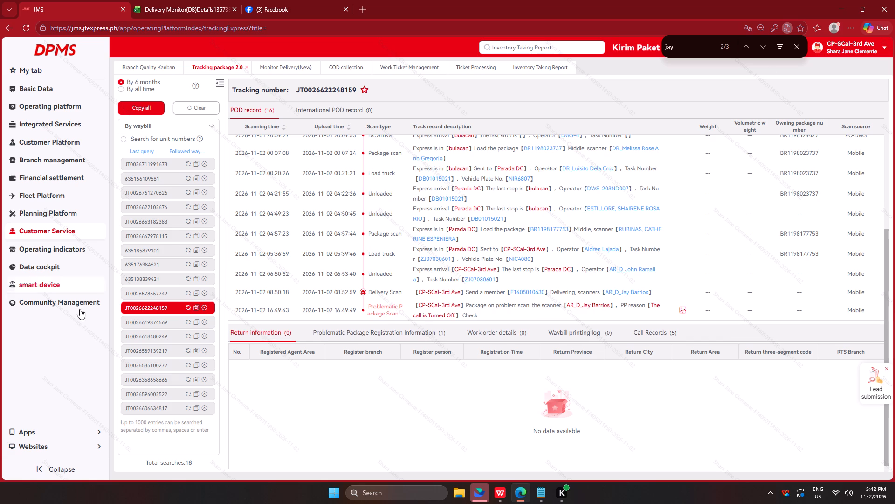
pyautogui.click(138, 324)
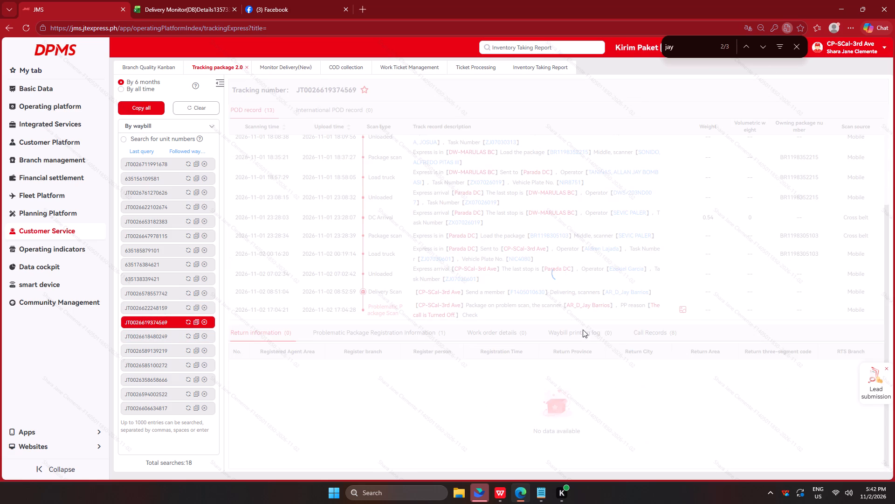
pyautogui.click(146, 336)
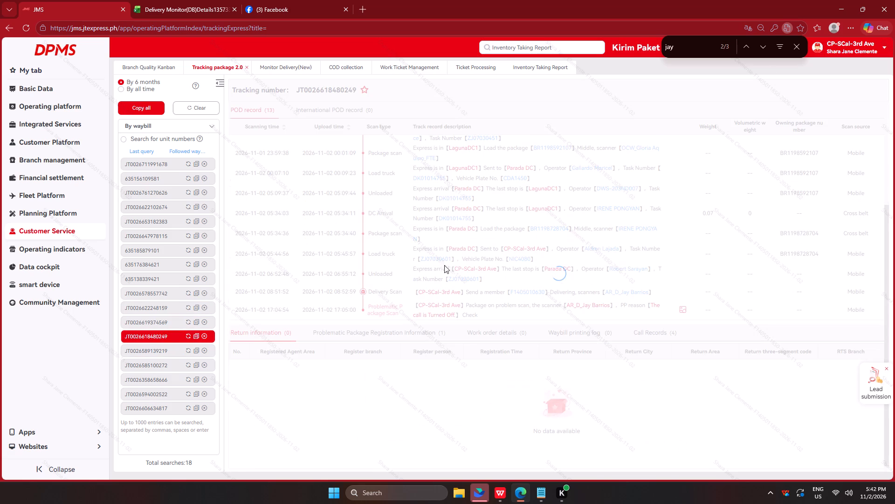
pyautogui.click(145, 347)
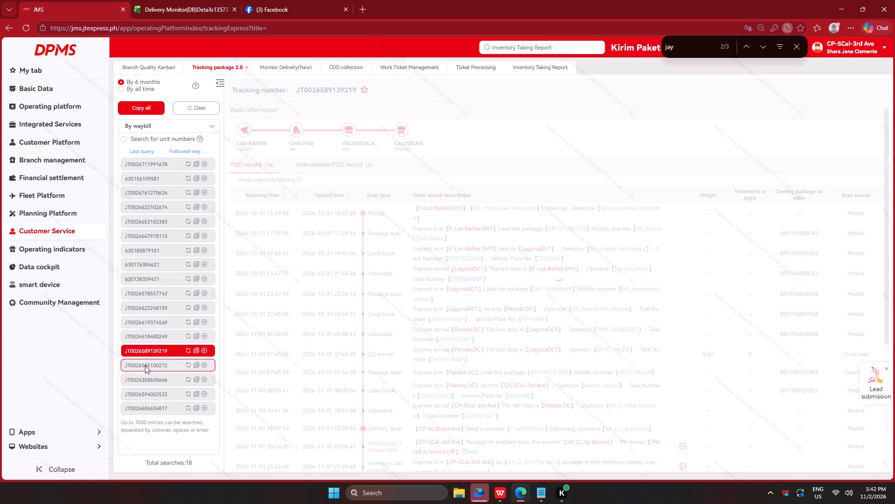
pyautogui.click(147, 365)
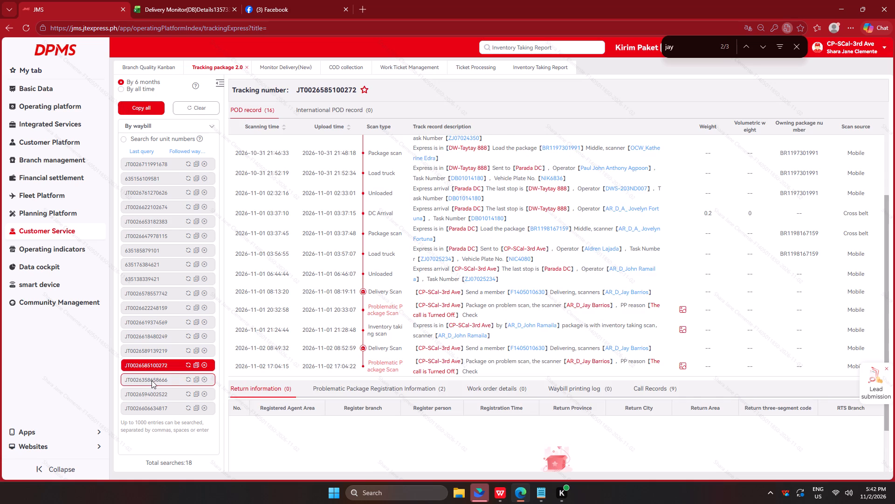
pyautogui.click(151, 380)
pyautogui.click(152, 392)
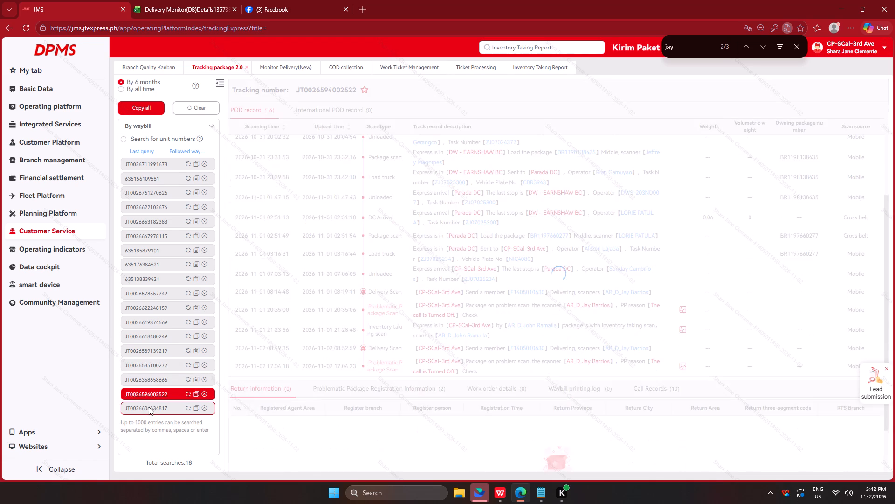
pyautogui.click(152, 403)
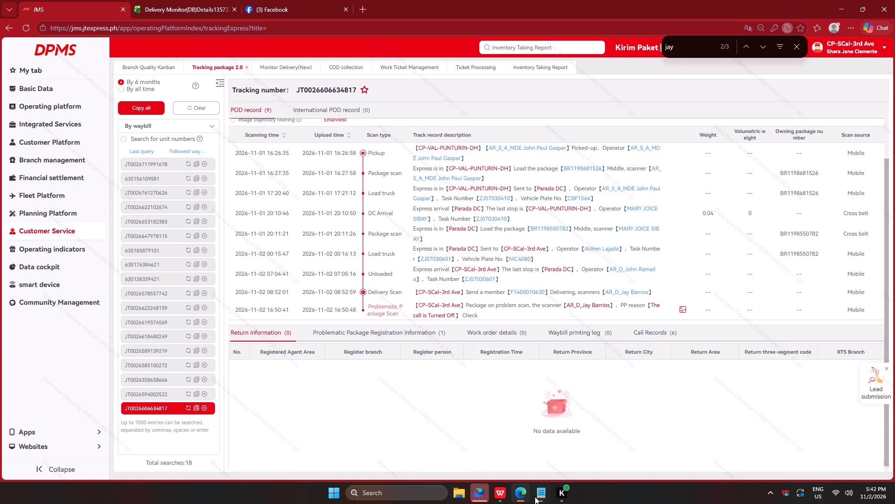
# Copy the two RTS waybills in B208:B209 of the CHECKING sheet and search for them in JMS package tracking, replacing the previous list.
pyautogui.click(500, 492)
pyautogui.click(405, 288)
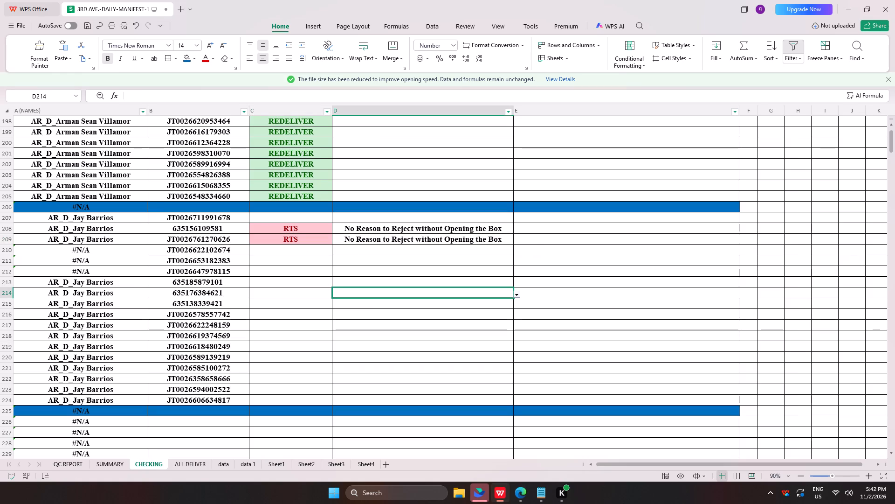
pyautogui.moveTo(214, 229); pyautogui.dragTo(215, 236)
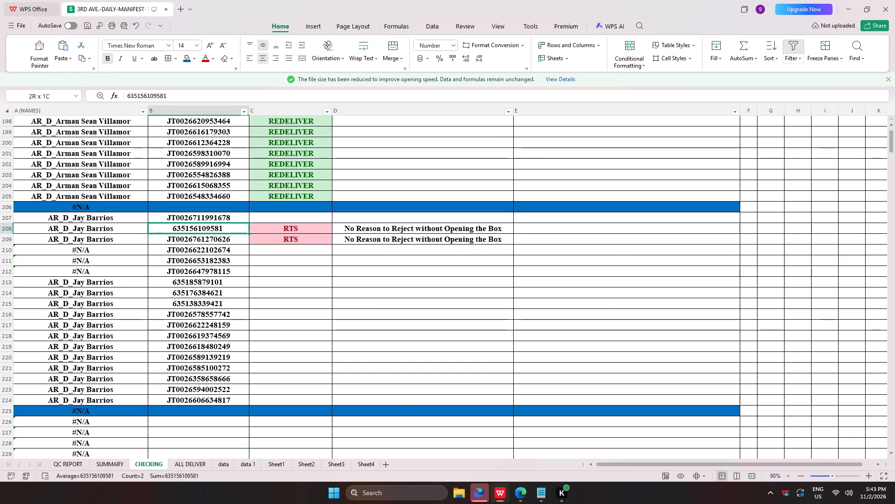
pyautogui.moveTo(215, 236); pyautogui.dragTo(219, 241)
pyautogui.hotkey('ctrl', 'c')
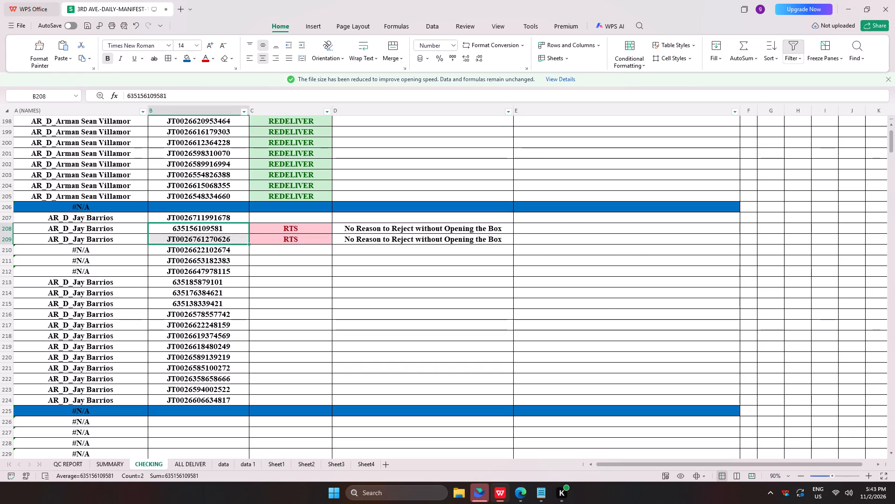
pyautogui.hotkey('alt', 'Tab')
pyautogui.click(203, 104)
pyautogui.click(204, 256)
pyautogui.click(205, 260)
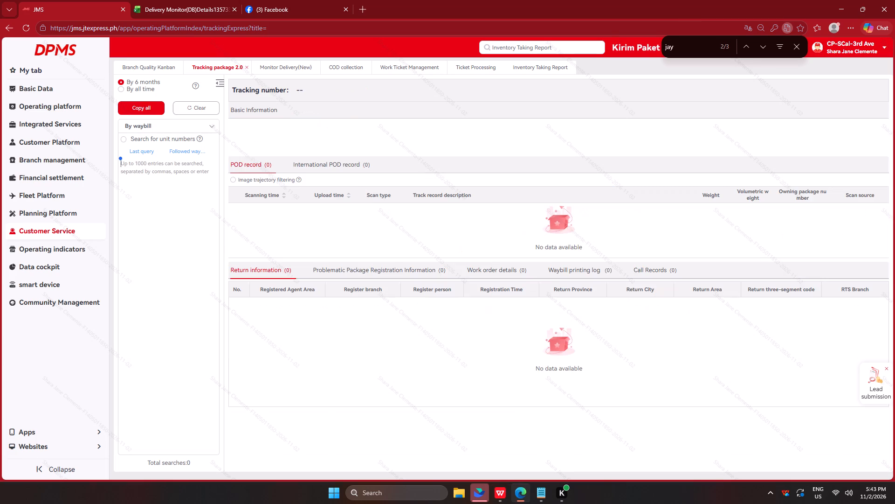
pyautogui.hotkey('ctrl', 'v')
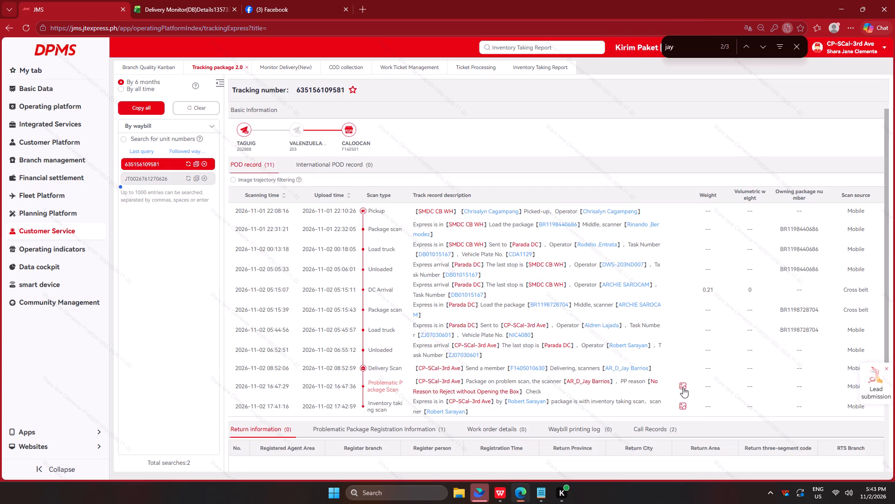
pyautogui.click(682, 383)
pyautogui.click(316, 183)
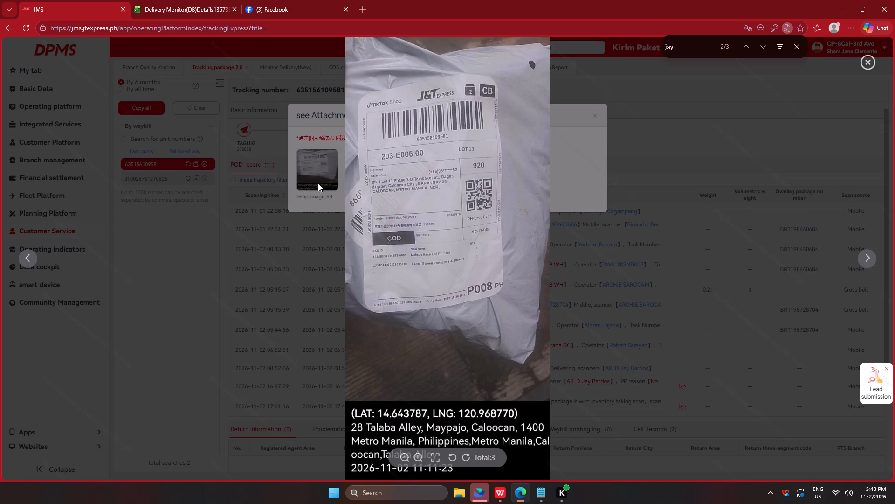
pyautogui.click(606, 230)
pyautogui.moveTo(308, 220); pyautogui.dragTo(299, 221)
pyautogui.click(139, 171)
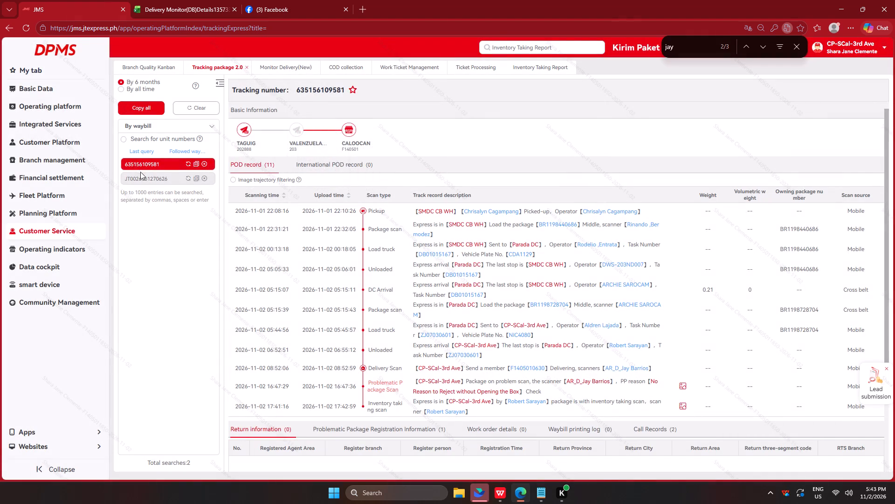
pyautogui.click(141, 176)
pyautogui.scroll(-6, 410, 323)
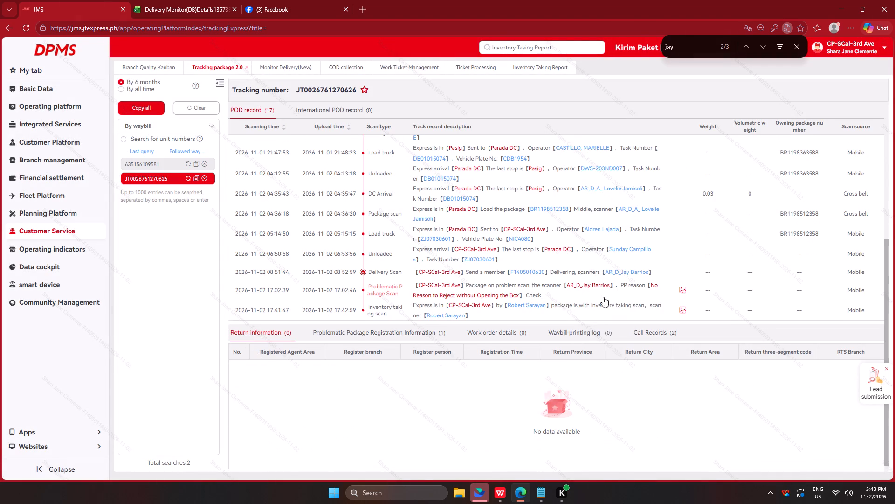
pyautogui.click(682, 289)
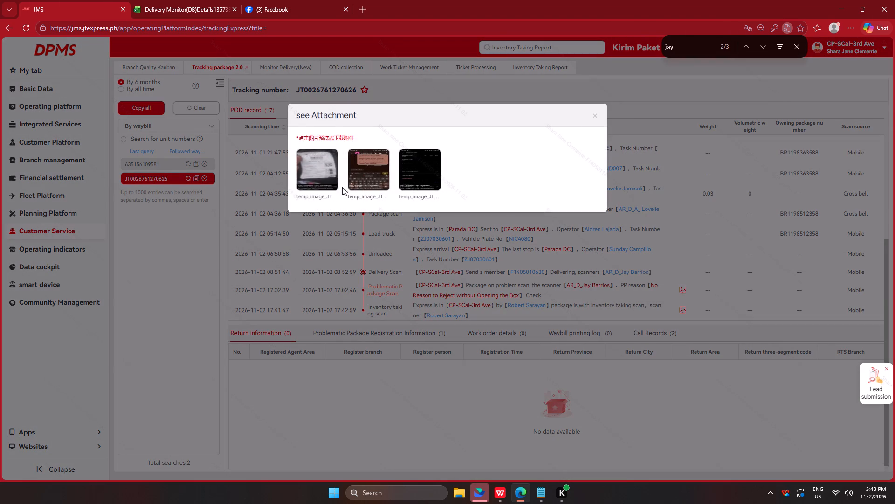
pyautogui.click(316, 189)
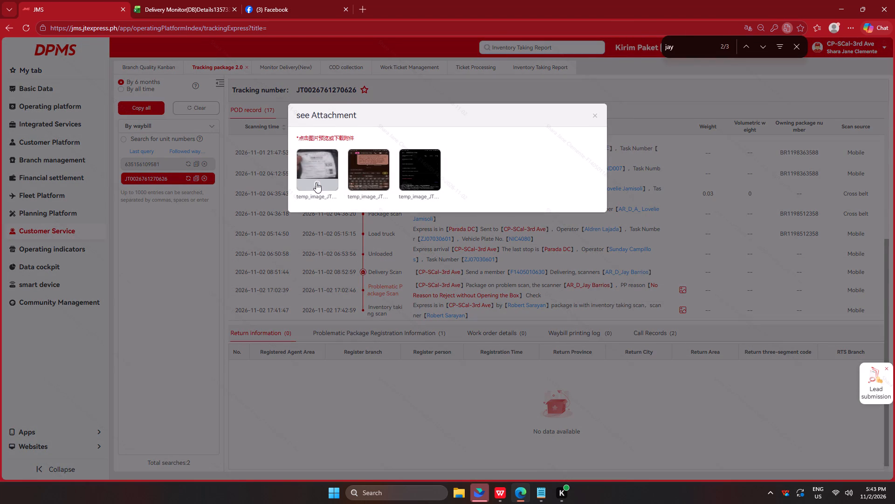
pyautogui.click(317, 182)
pyautogui.tripleClick(647, 235)
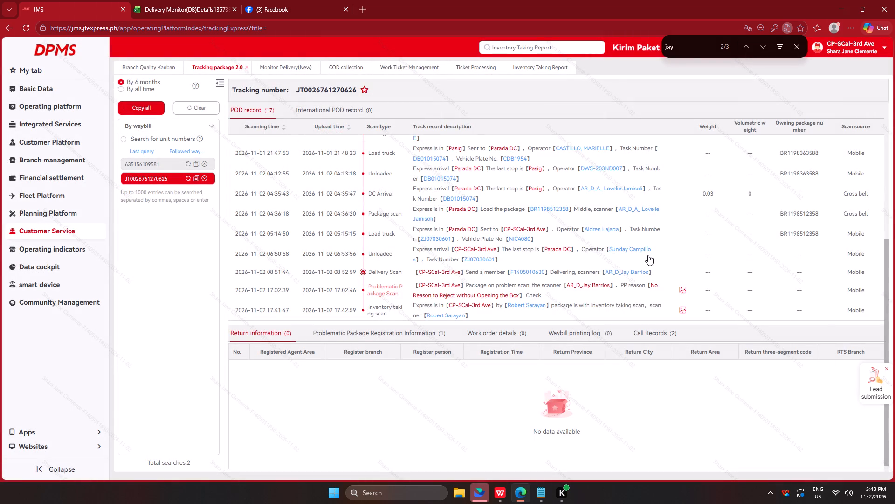
# In the CHECKING sheet, copy REDELIVER from C205 into C207 and C210:C224 for the courier's remaining waybills.
pyautogui.hotkey('alt', 'Tab')
pyautogui.click(296, 284)
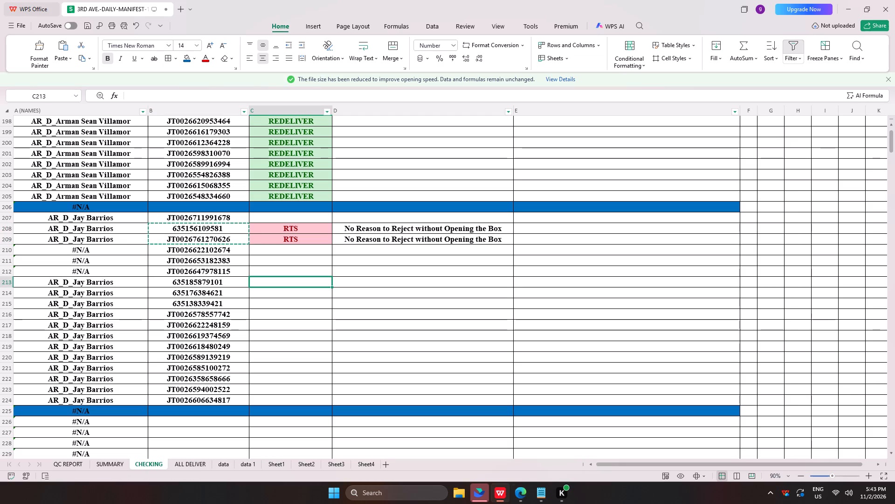
pyautogui.click(299, 194)
pyautogui.hotkey('ctrl', 'c')
pyautogui.click(310, 221)
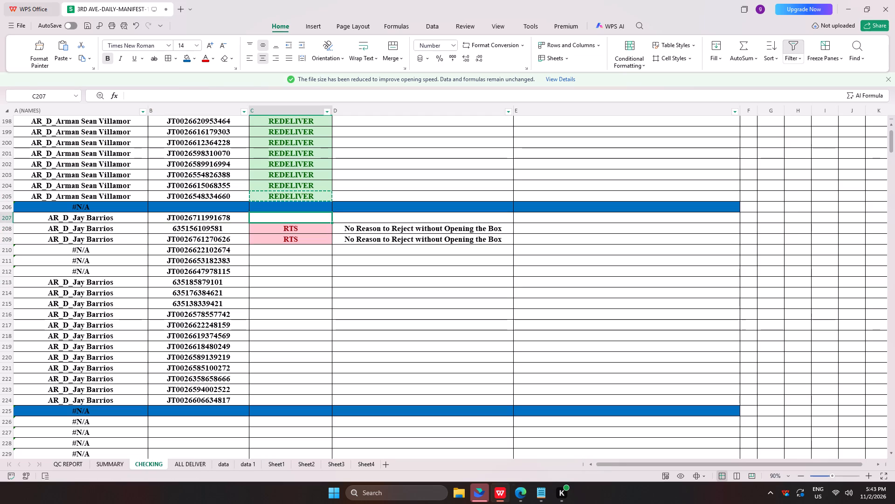
pyautogui.keyDown('ctrl'); pyautogui.moveTo(309, 253); pyautogui.dragTo(308, 402); pyautogui.keyUp('ctrl')
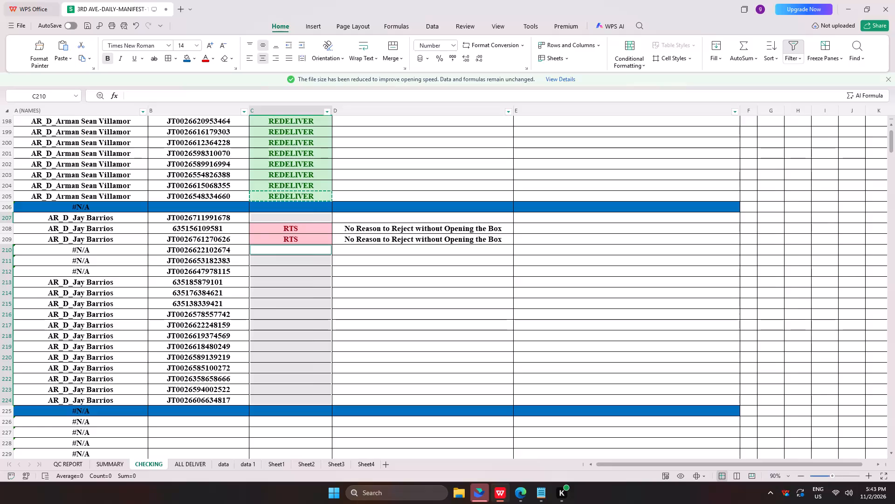
pyautogui.hotkey('ctrl', 'v')
pyautogui.click(435, 357)
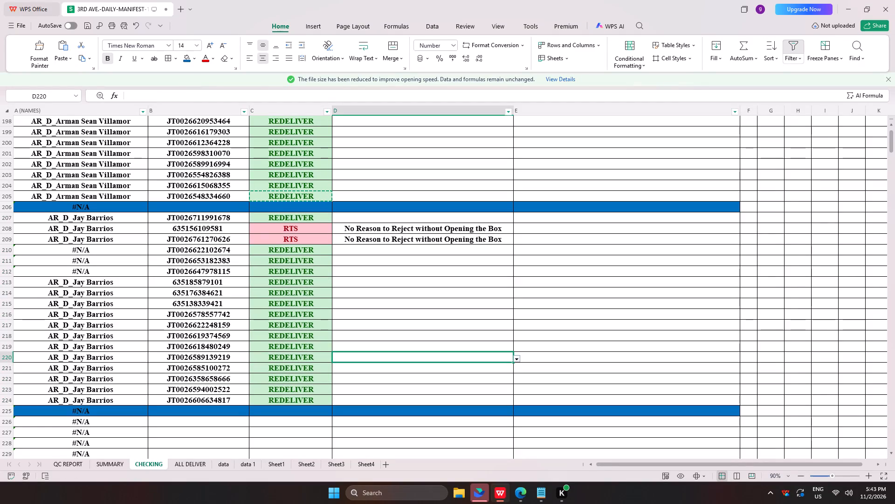
# Set the column E reason to B1.NO ORDER in E209 and E208 for the courier's two RTS waybills.
pyautogui.click(563, 231)
pyautogui.doubleClick(550, 244)
pyautogui.write('no')
pyautogui.click(560, 297)
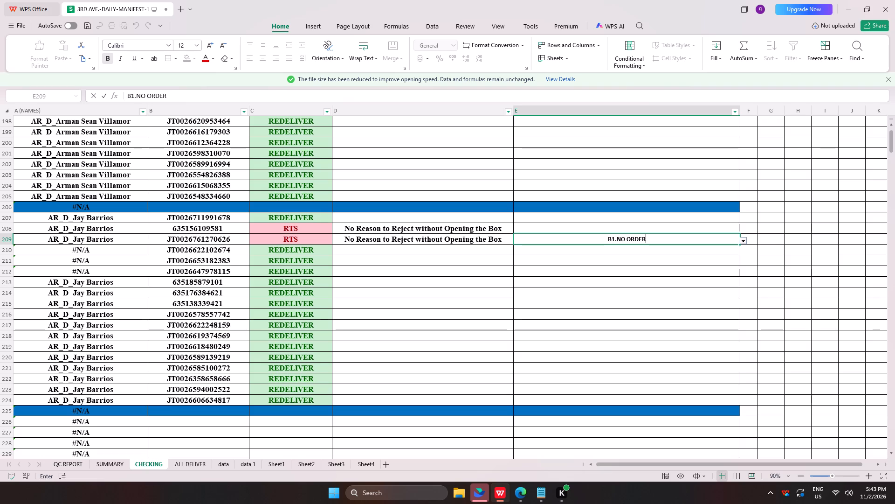
pyautogui.click(596, 226)
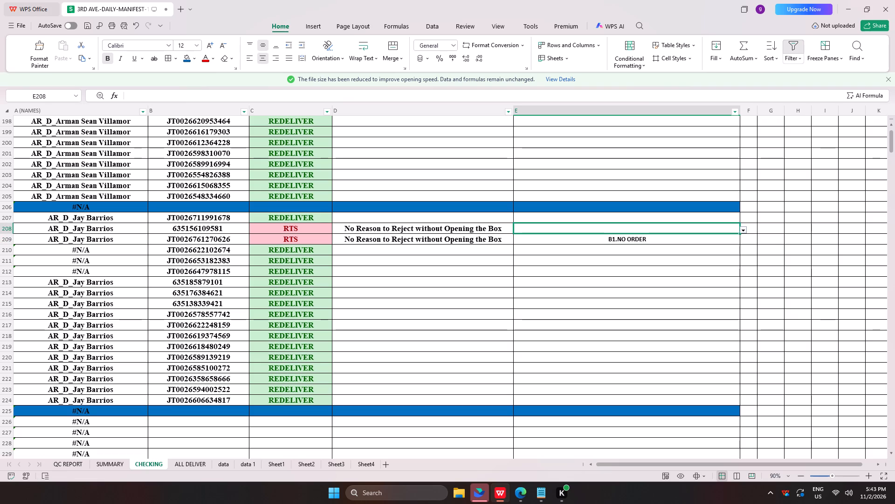
pyautogui.click(619, 231)
pyautogui.press('n')
pyautogui.press('o')
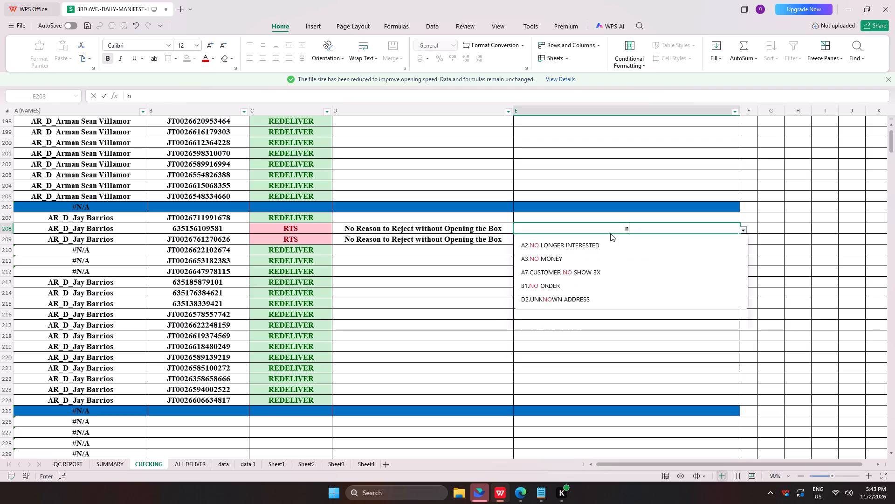
pyautogui.click(575, 280)
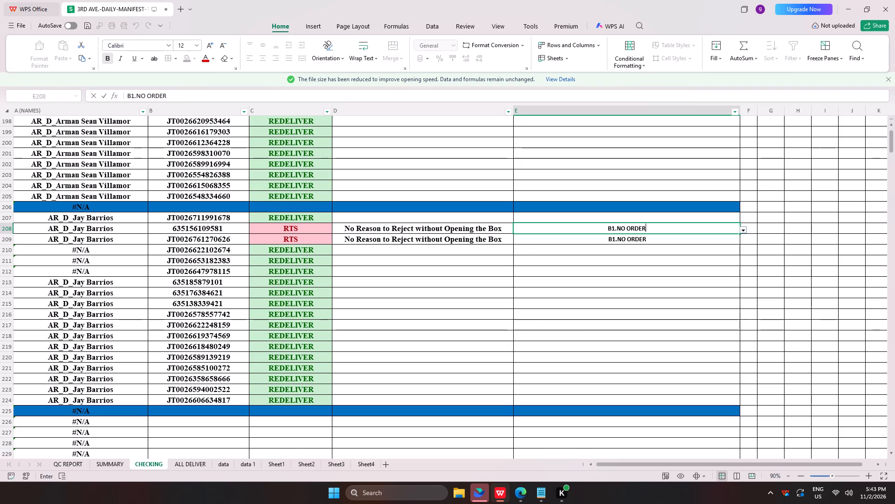
pyautogui.click(610, 238)
pyautogui.click(399, 263)
# Look over the statuses and reasons recorded for the last two courier blocks in the CHECKING sheet.
pyautogui.scroll(4, 411, 285)
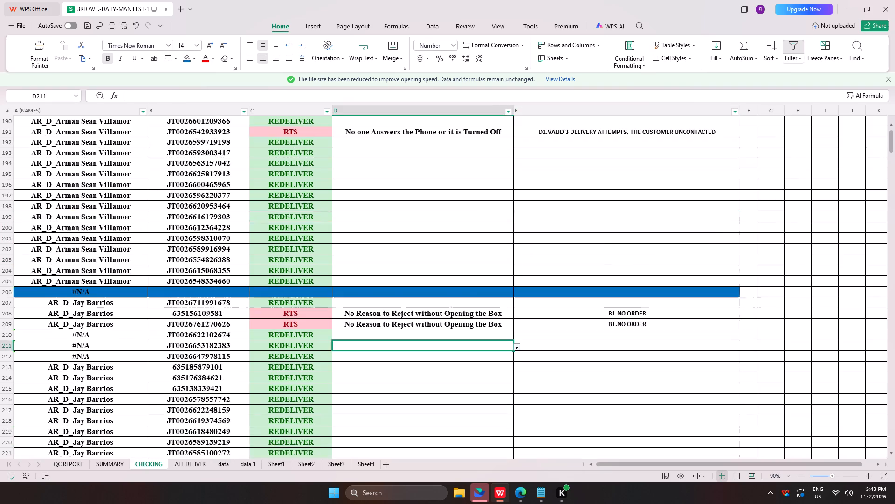
pyautogui.scroll(-10, 419, 285)
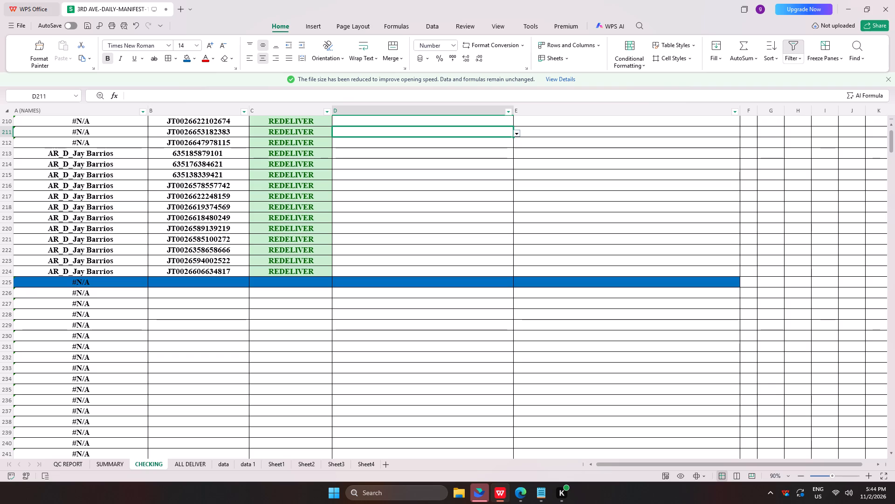
pyautogui.scroll(5, 414, 341)
pyautogui.scroll(4, 382, 244)
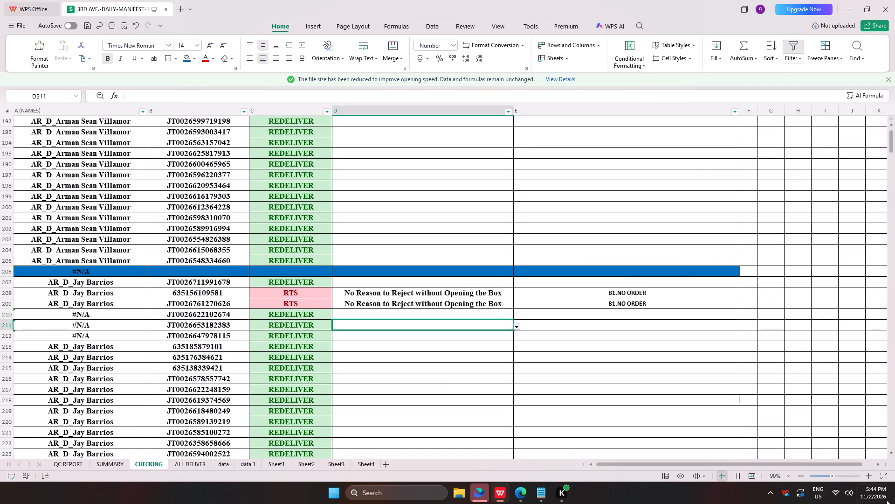
pyautogui.scroll(6, 298, 189)
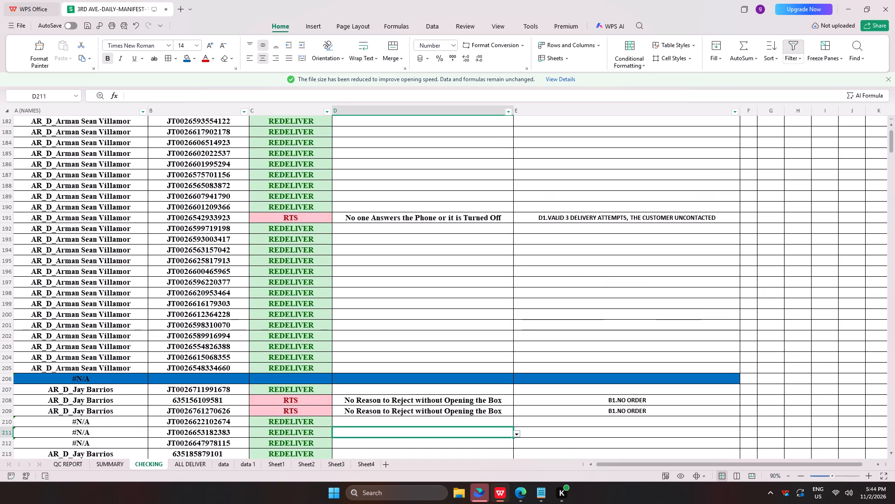
pyautogui.scroll(6, 364, 270)
pyautogui.scroll(-15, 367, 272)
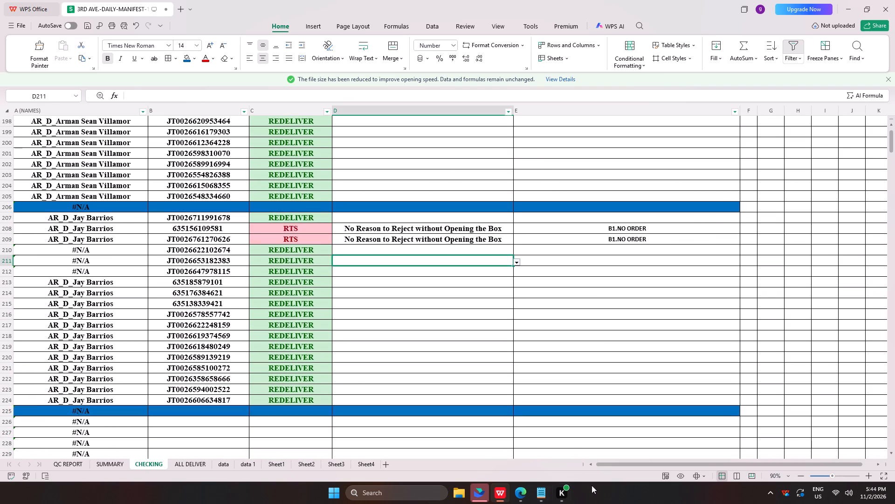
# Switch to Facebook in the browser, reply "Okay po" to the topmost unread chat, and close the conversation.
pyautogui.click(517, 490)
pyautogui.click(459, 380)
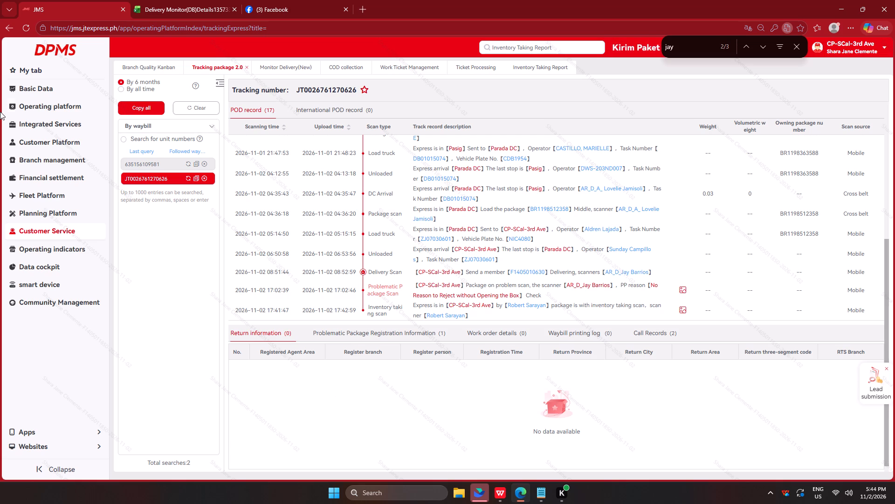
pyautogui.click(274, 7)
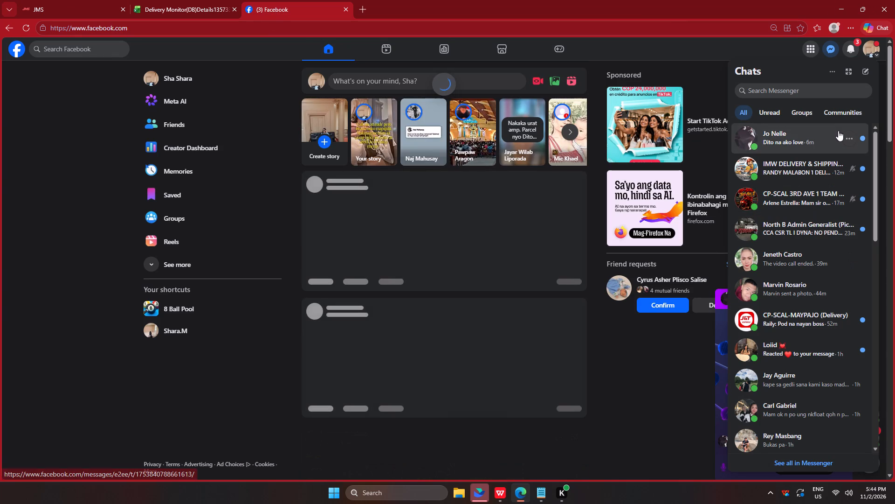
pyautogui.click(799, 142)
pyautogui.click(793, 466)
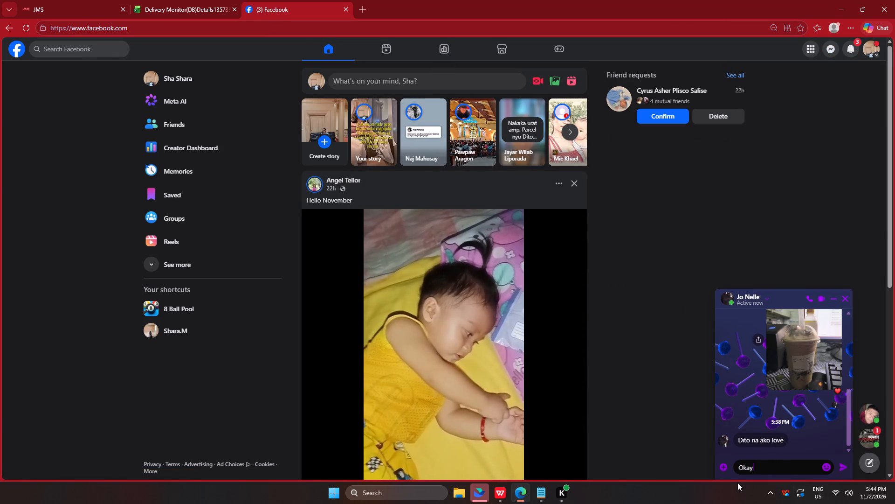
pyautogui.press('Return')
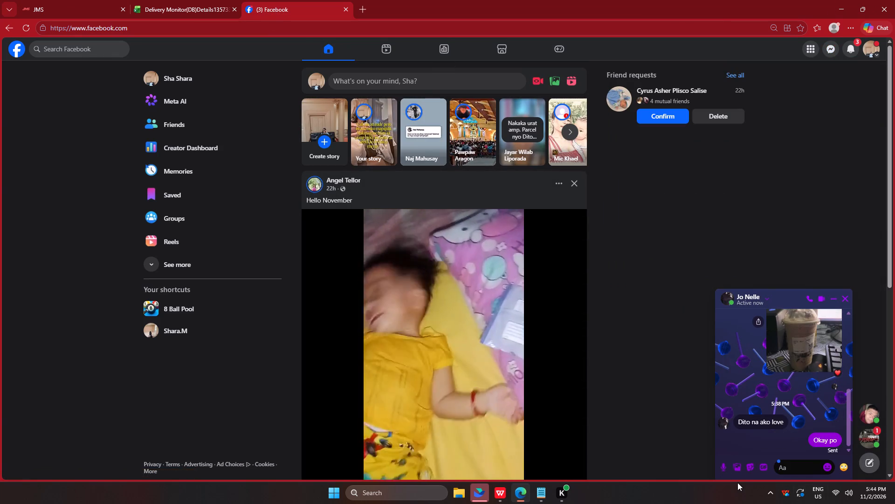
pyautogui.click(834, 301)
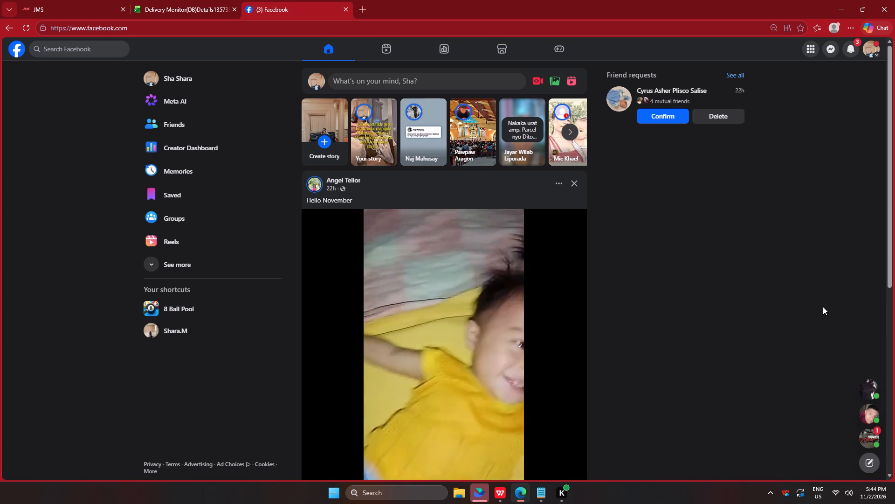
pyautogui.scroll(-4, 432, 244)
# Clear the searched waybills from JMS package tracking and close the Delivery Monitor details page.
pyautogui.click(40, 2)
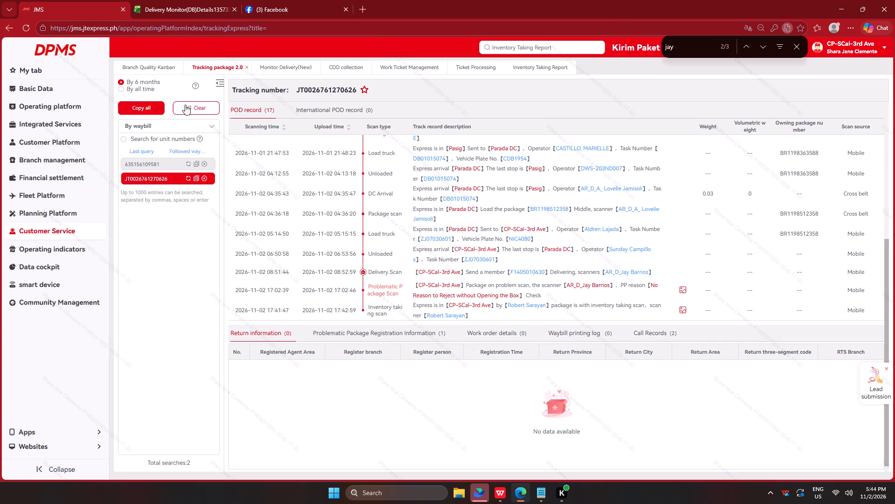
pyautogui.click(185, 105)
pyautogui.click(233, 10)
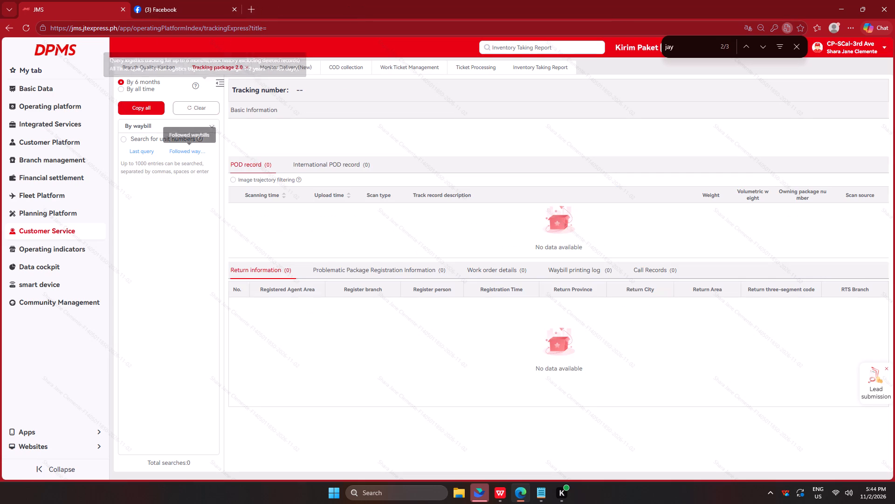
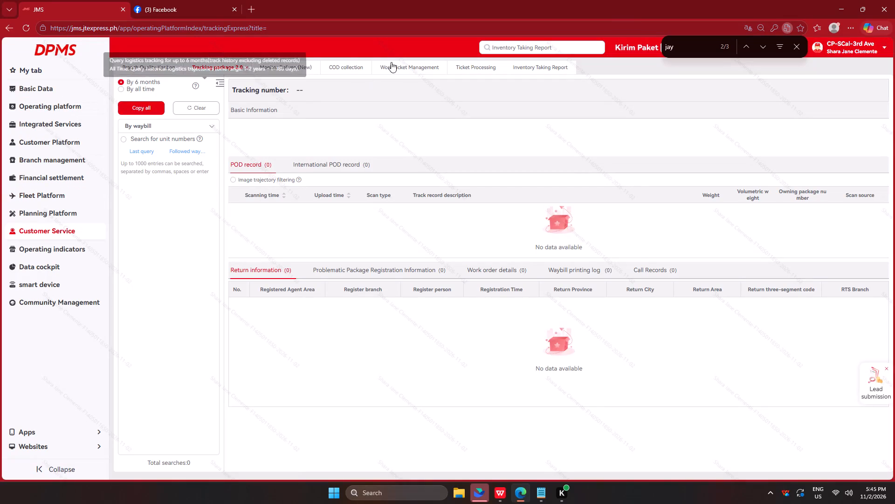
# Look up the COD collection totals for the pod rider matching "jay", dated 2026-11-02.
pyautogui.click(333, 65)
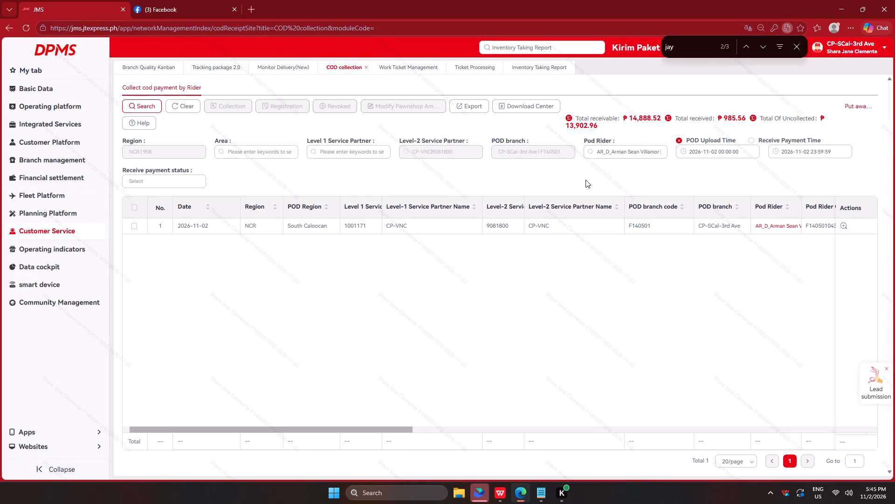
pyautogui.doubleClick(658, 151)
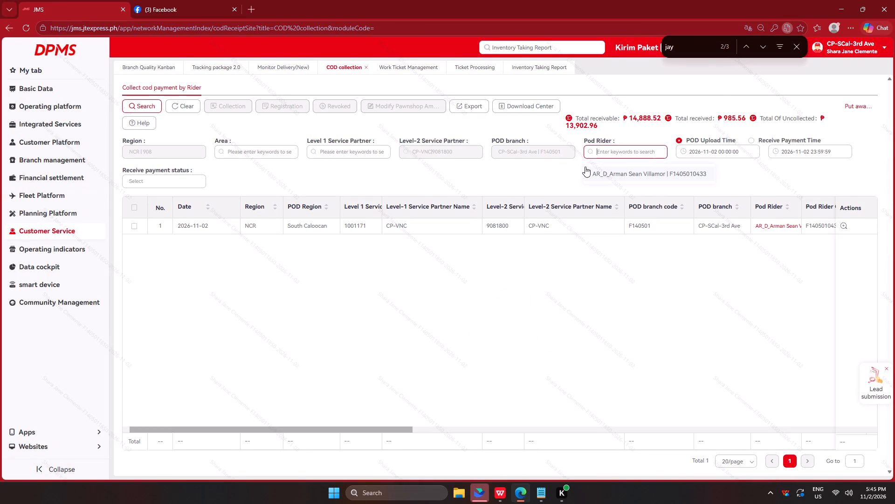
pyautogui.press('k')
pyautogui.press('BackSpace')
pyautogui.write('jay\\')
pyautogui.press('Return')
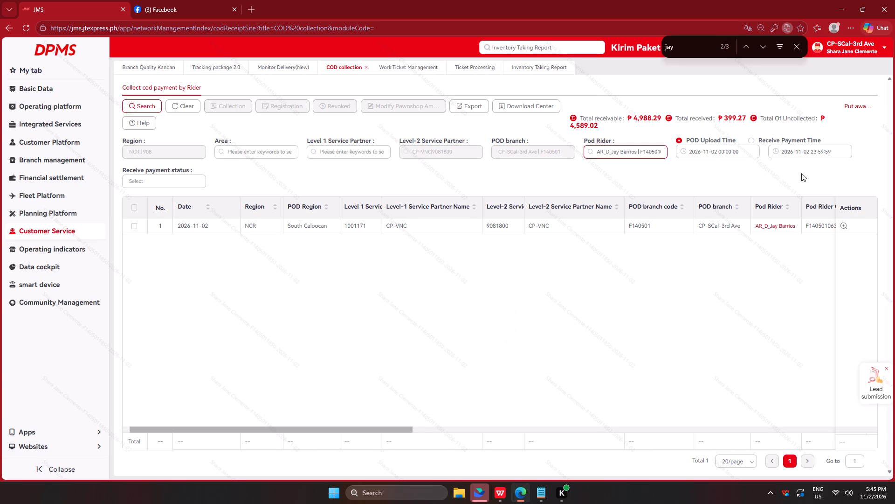
pyautogui.doubleClick(140, 100)
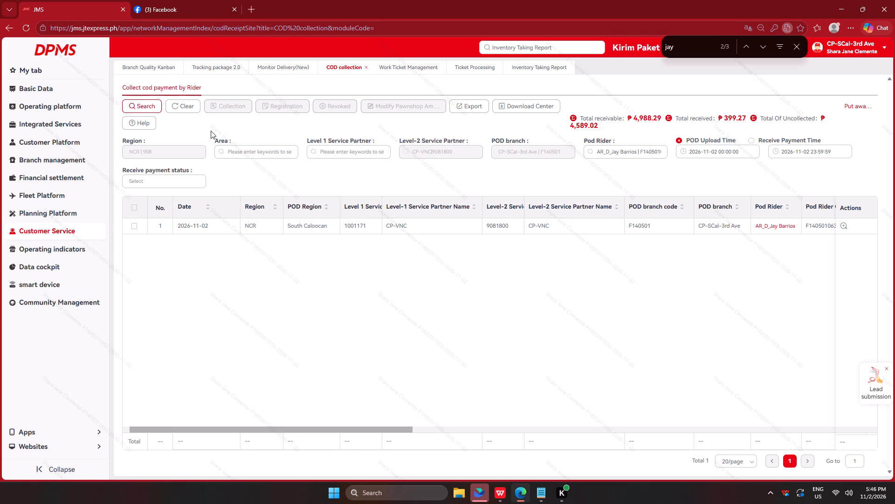
# In the Monitor Delivery (New) summary, find the courier matching "dani" and refresh the delivery figures.
pyautogui.click(276, 63)
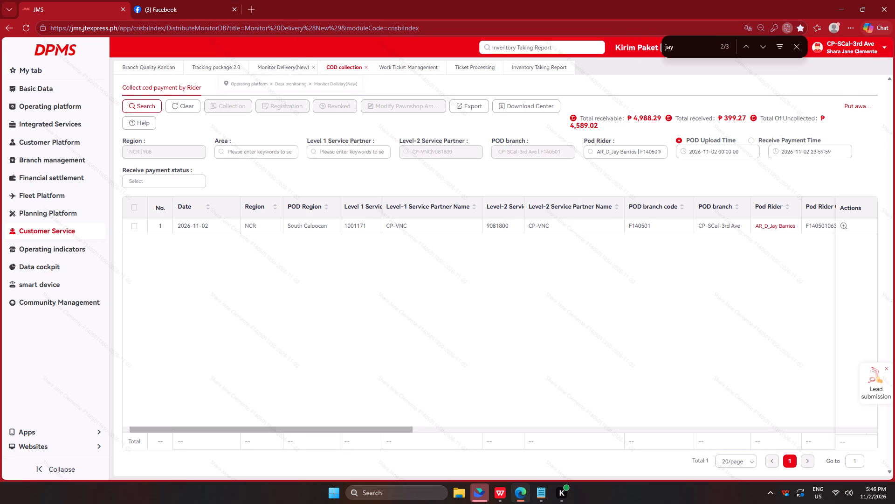
pyautogui.click(137, 82)
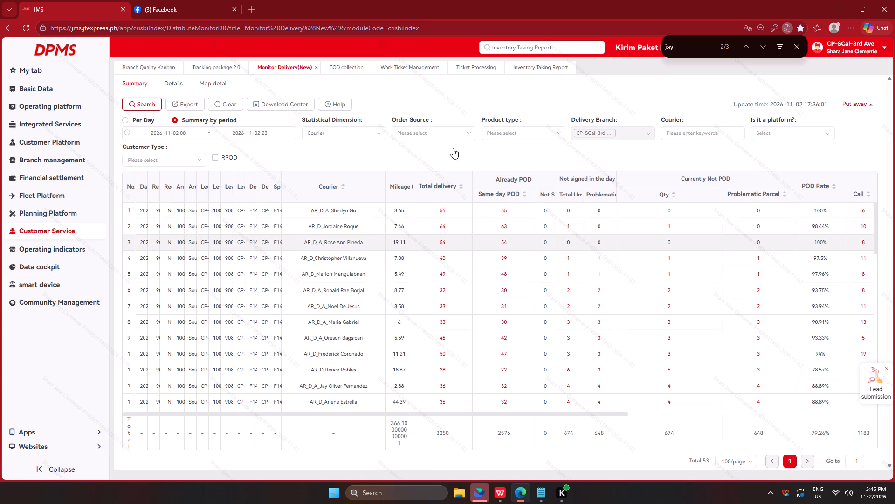
pyautogui.moveTo(694, 44); pyautogui.dragTo(636, 47)
pyautogui.write('dani')
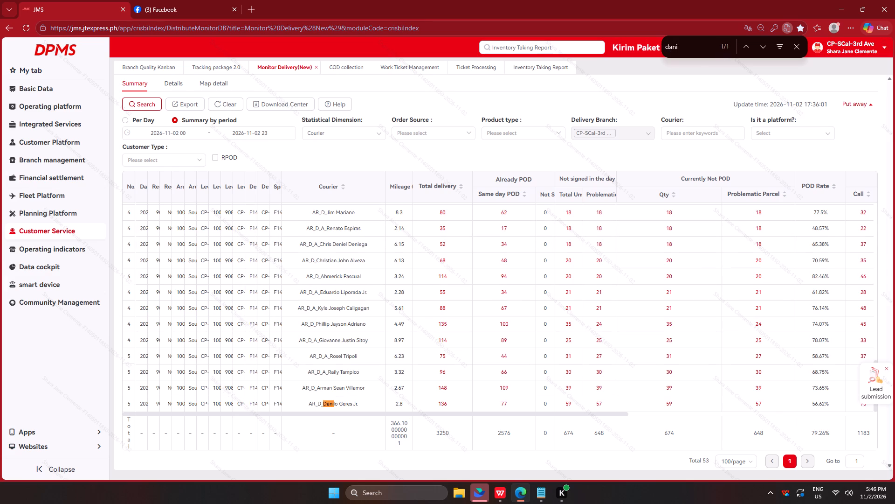
pyautogui.click(160, 93)
pyautogui.click(152, 98)
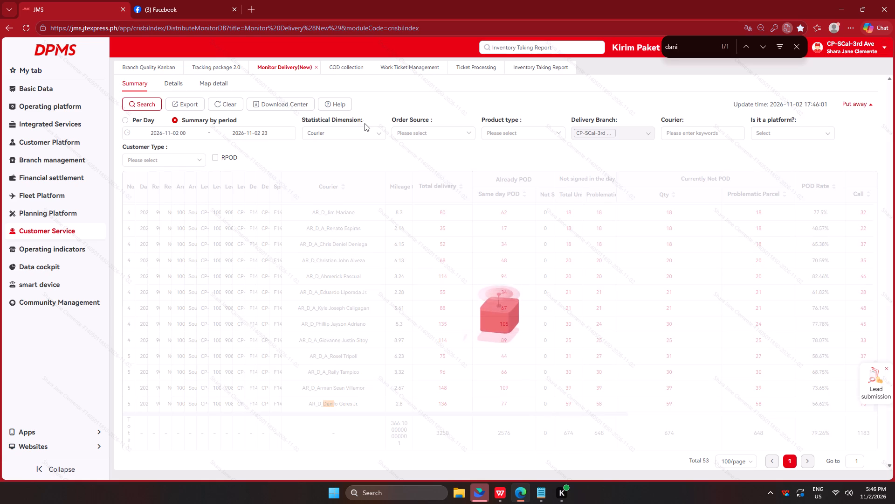
pyautogui.scroll(-2, 489, 325)
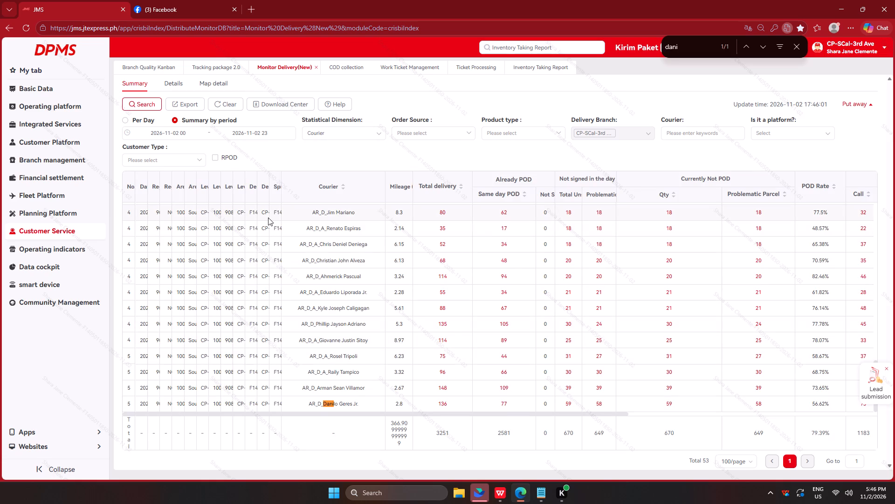
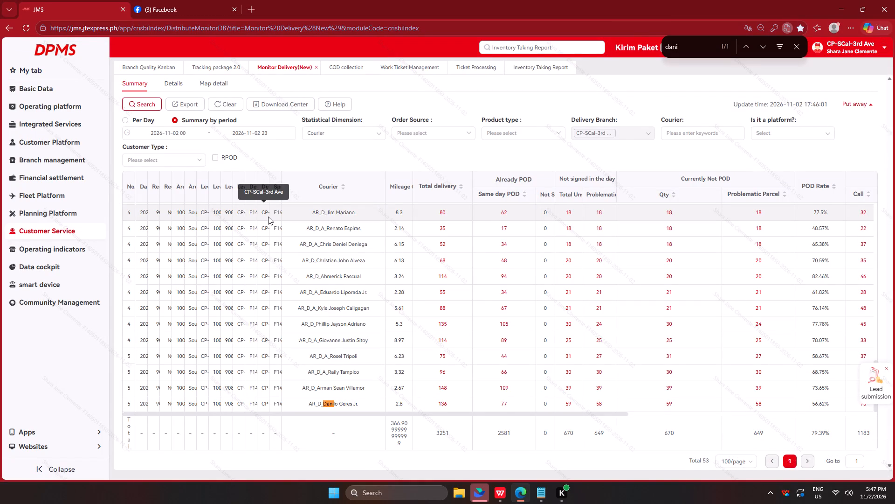
# Open the currently-not-POD parcel details of the courier matching "dani", export them, and open the newest exported file.
pyautogui.click(668, 403)
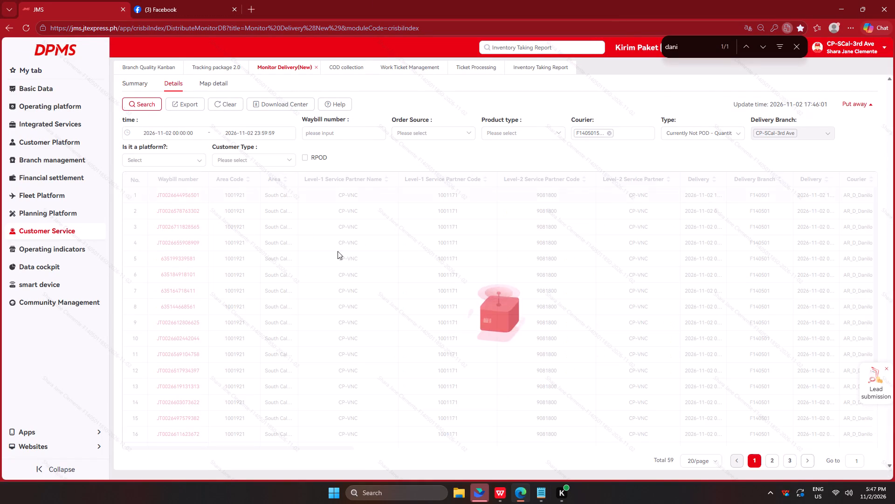
pyautogui.click(186, 100)
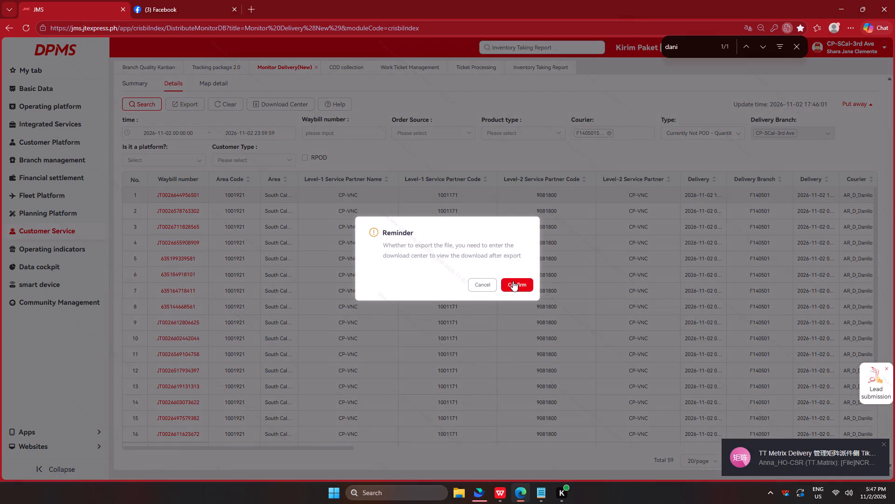
pyautogui.click(513, 281)
pyautogui.click(263, 98)
pyautogui.click(266, 105)
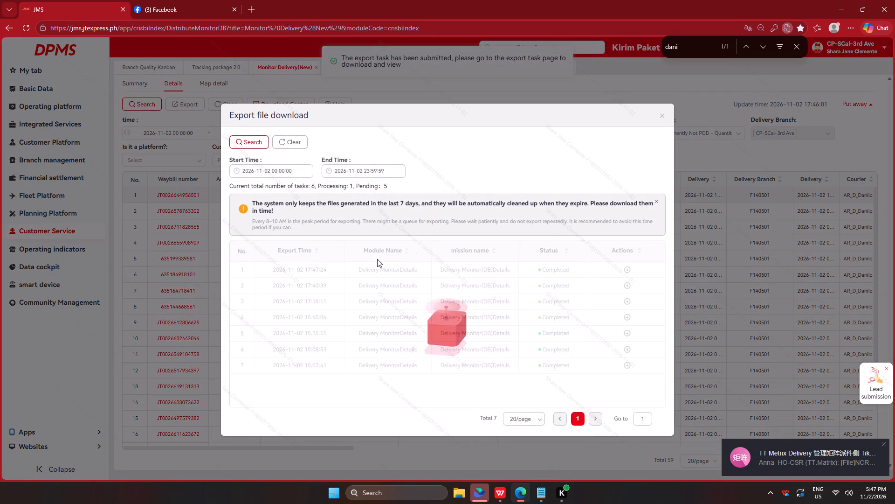
pyautogui.tripleClick(242, 140)
pyautogui.click(242, 140)
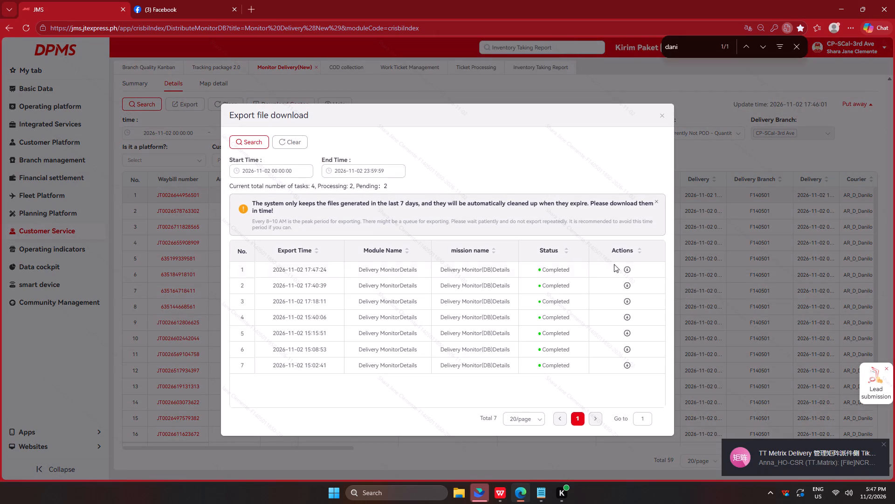
pyautogui.click(628, 269)
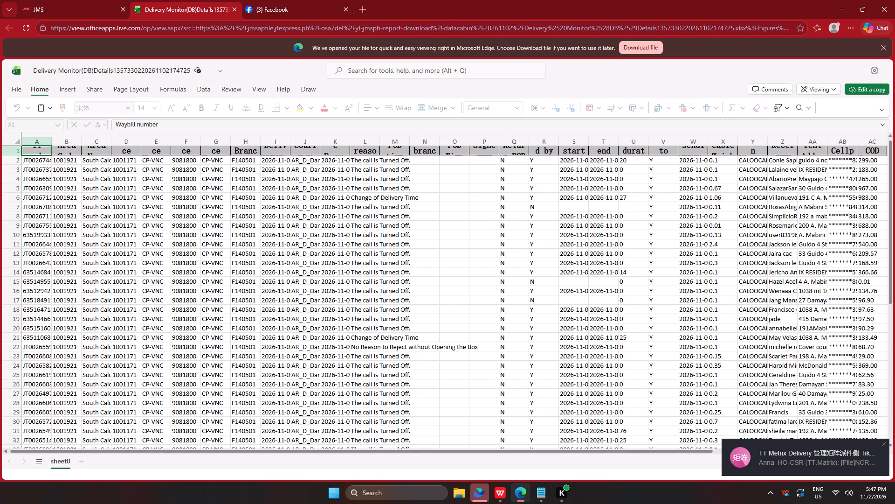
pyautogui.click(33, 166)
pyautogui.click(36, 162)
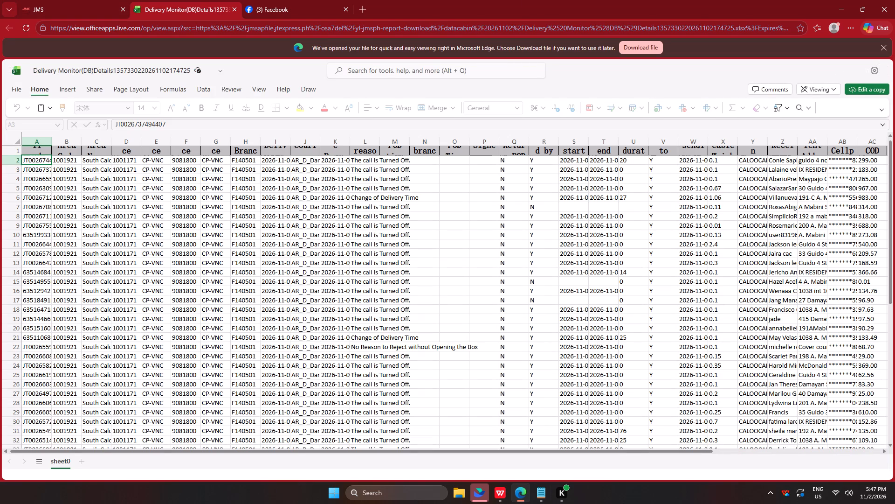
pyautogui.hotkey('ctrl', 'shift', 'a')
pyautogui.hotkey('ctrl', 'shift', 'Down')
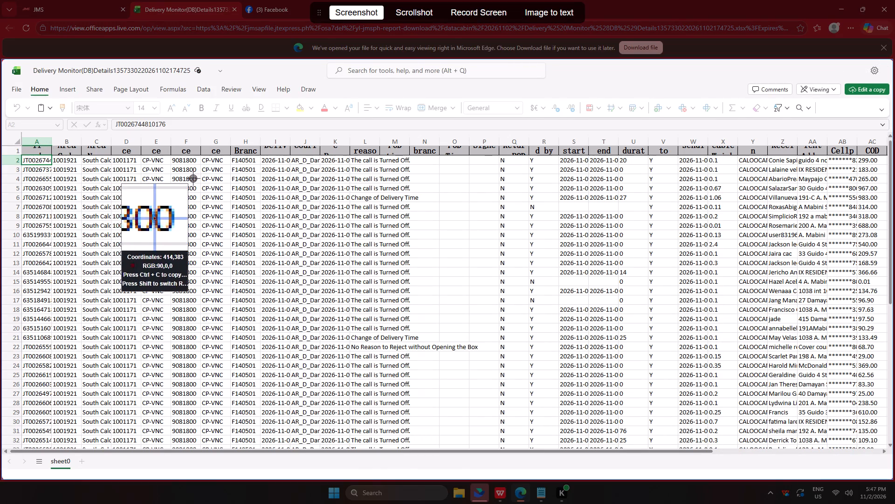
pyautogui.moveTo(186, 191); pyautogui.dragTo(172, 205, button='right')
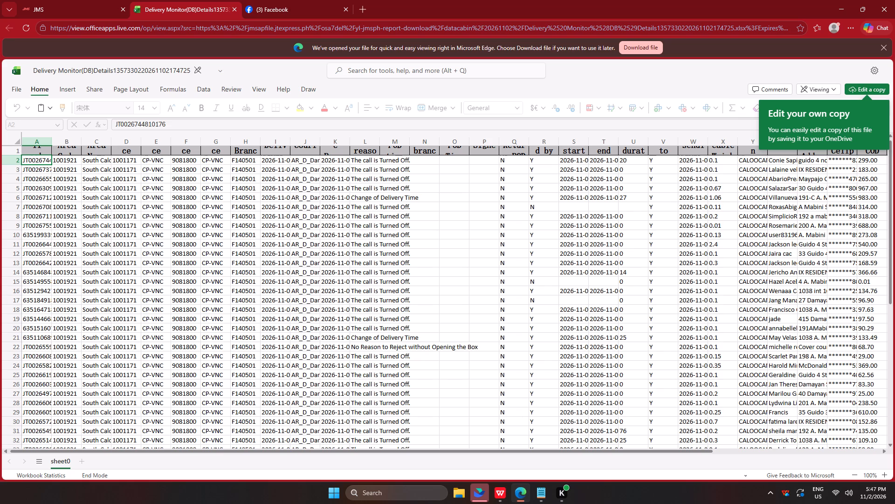
# Copy all the waybill numbers in column A of the exported delivery details, starting at A2.
pyautogui.click(59, 164)
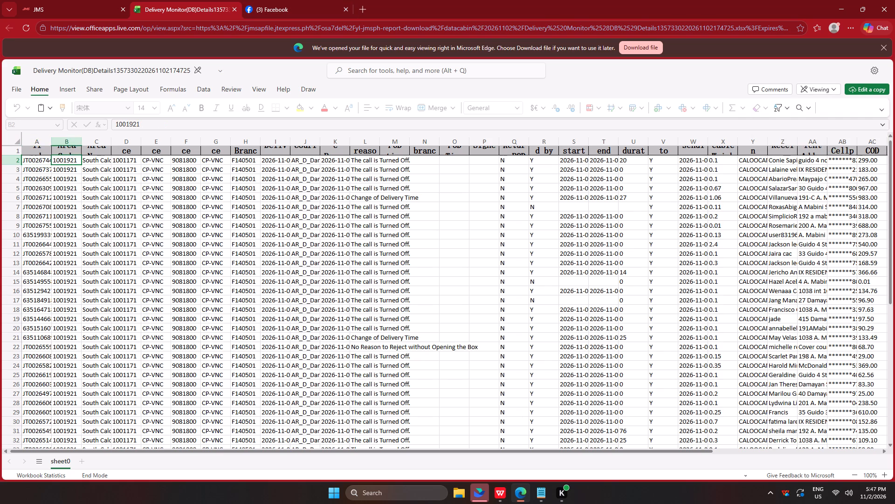
pyautogui.click(40, 165)
pyautogui.click(43, 162)
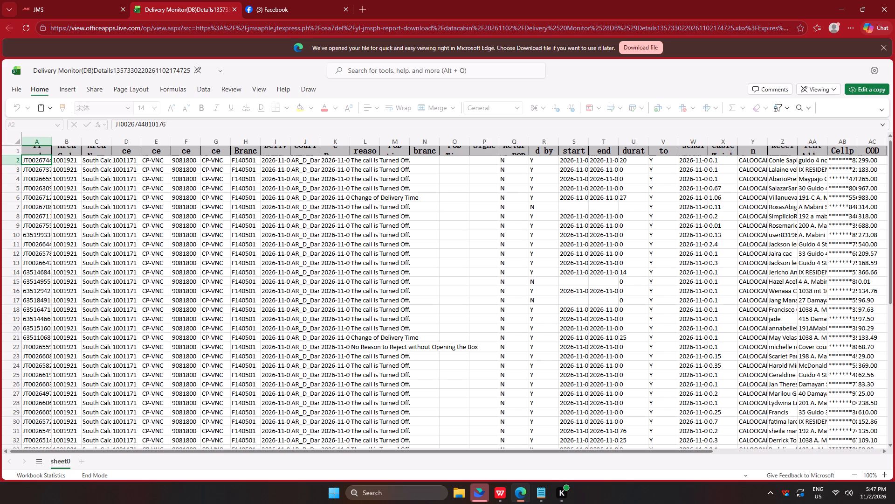
pyautogui.hotkey('ctrl', 'shift', 'Down')
pyautogui.hotkey('ctrl', 'c')
pyautogui.hotkey('ctrl', 'c')
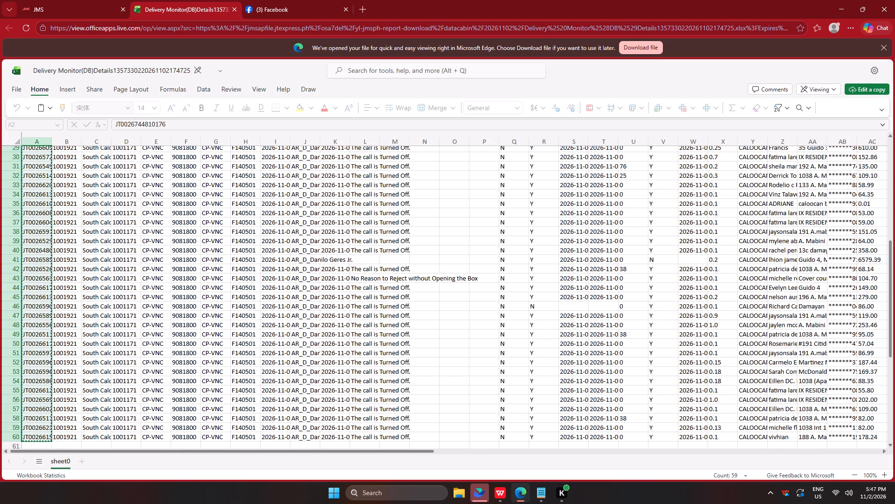
pyautogui.hotkey('ctrl', 'c')
# Switch to WPS Office and paste the copied waybill numbers into column B of the CHECKING sheet, starting at B226.
pyautogui.hotkey('alt', 'Tab')
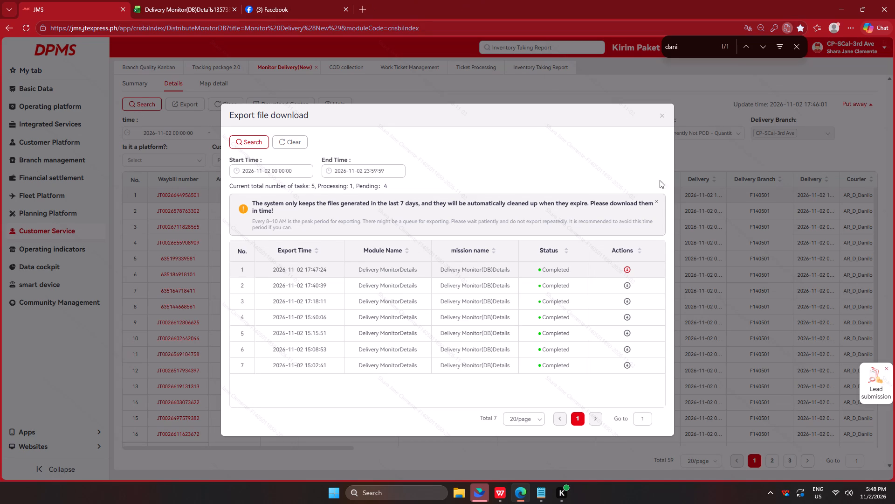
pyautogui.click(660, 117)
pyautogui.click(498, 490)
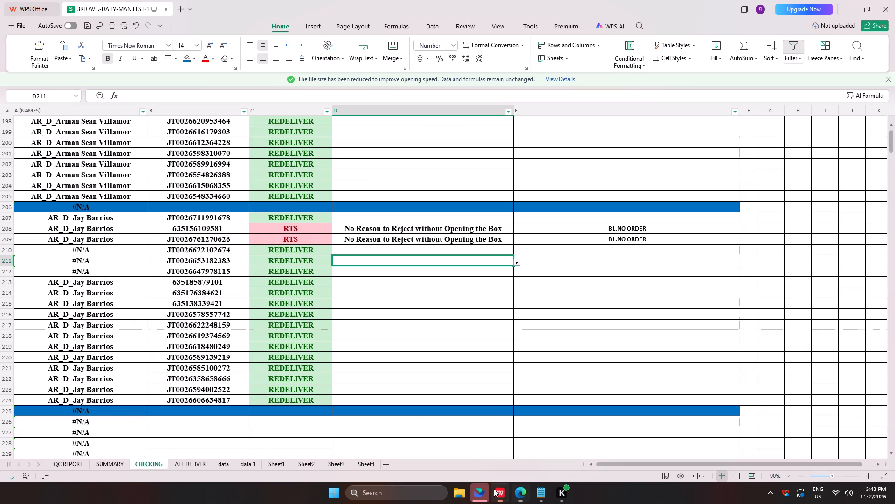
pyautogui.scroll(-6, 397, 295)
pyautogui.click(227, 298)
pyautogui.rightClick(226, 298)
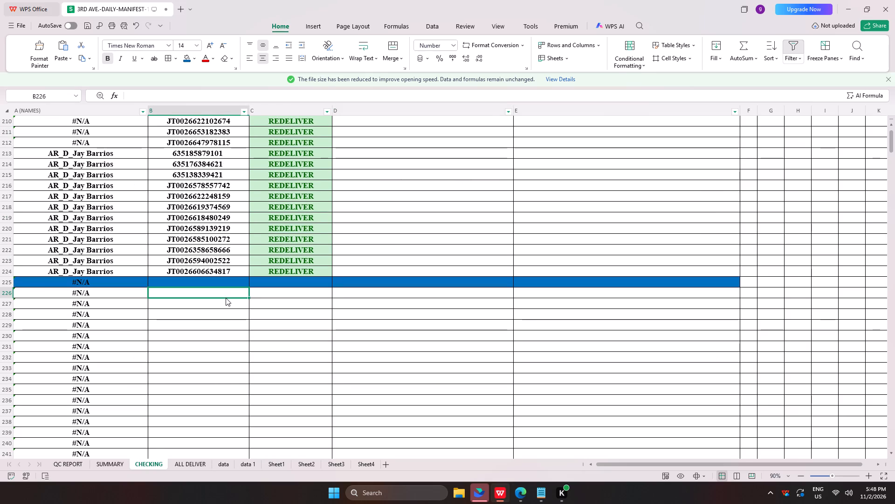
pyautogui.rightClick(216, 294)
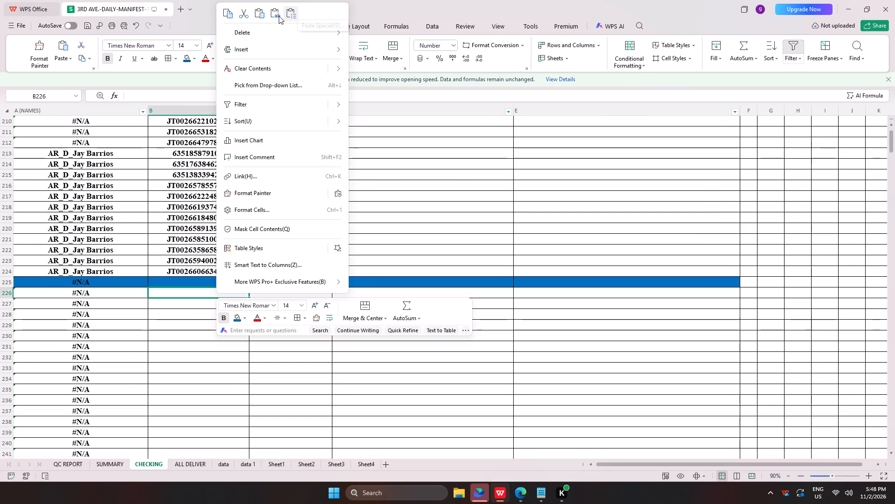
pyautogui.click(273, 17)
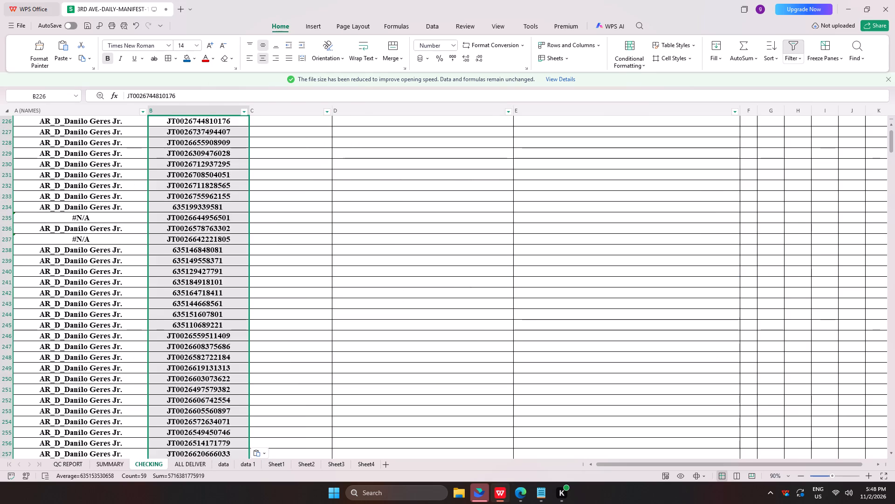
# Fill cells A285 to E285, directly below the pasted waybills, with blue as a separator row.
pyautogui.scroll(-20, 368, 250)
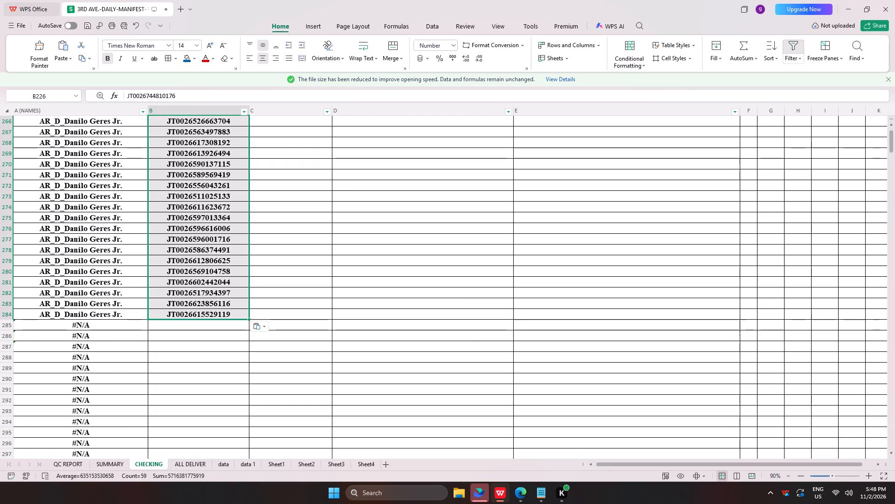
pyautogui.moveTo(55, 322); pyautogui.dragTo(219, 317)
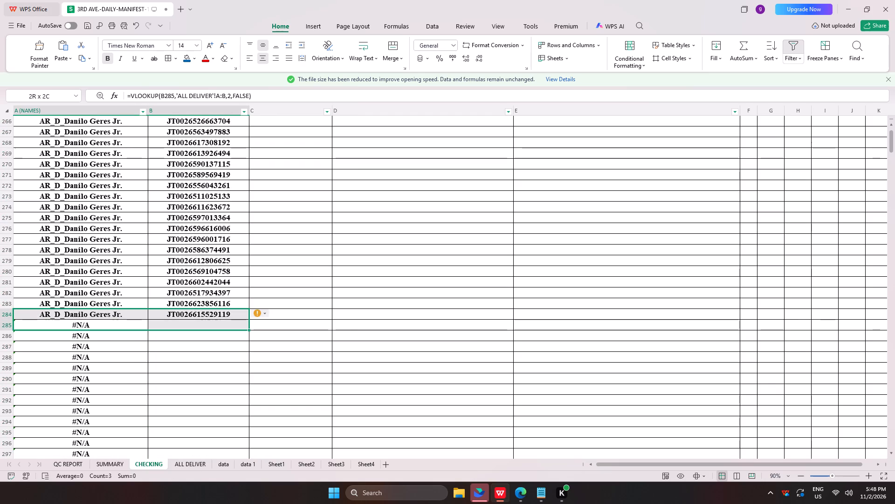
pyautogui.moveTo(219, 317); pyautogui.dragTo(661, 323)
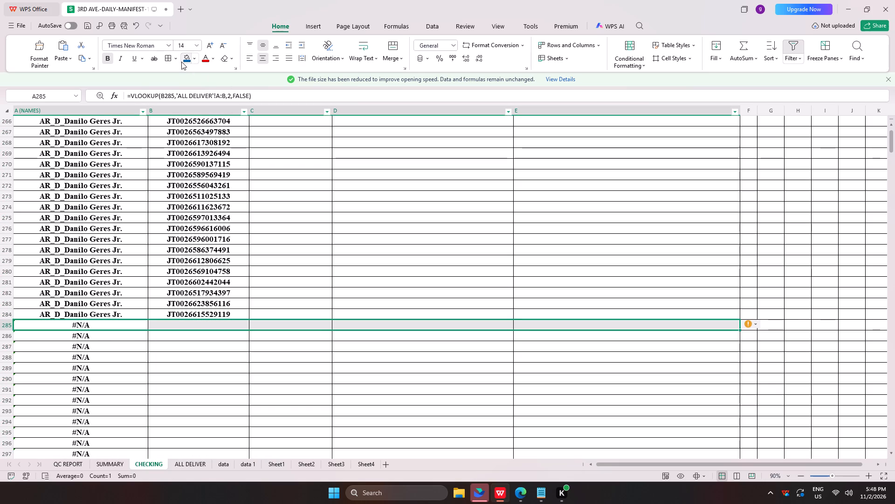
pyautogui.click(183, 59)
pyautogui.scroll(20, 335, 255)
pyautogui.scroll(3, 335, 255)
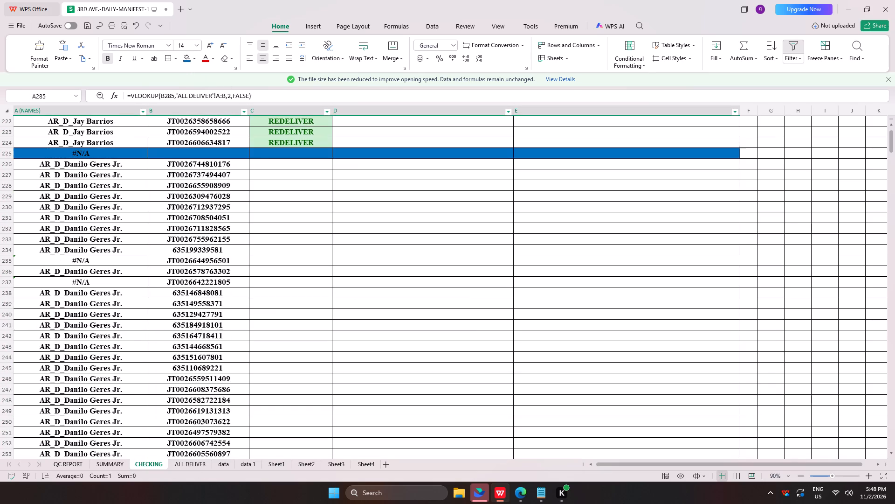
pyautogui.press('Tab')
# Switch back to JMS in the browser and look up the copied waybill numbers in Tracking package 2.0.
pyautogui.hotkey('alt', 'Tab')
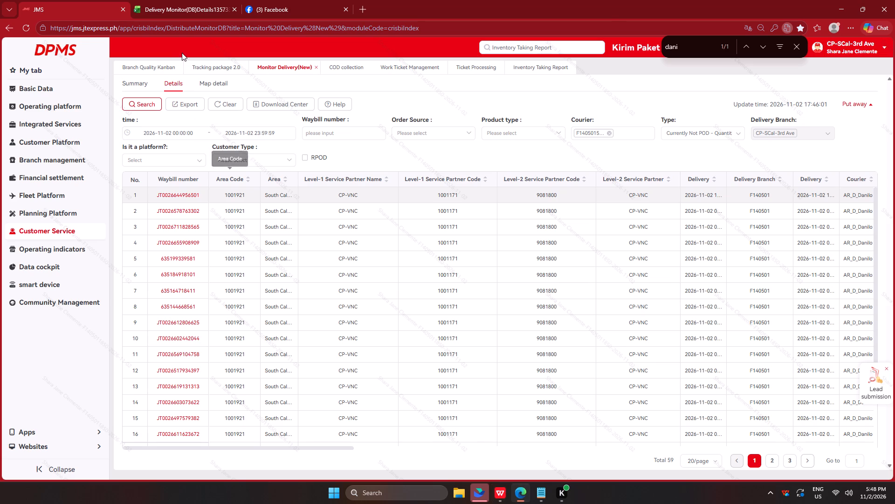
pyautogui.click(200, 64)
pyautogui.click(180, 223)
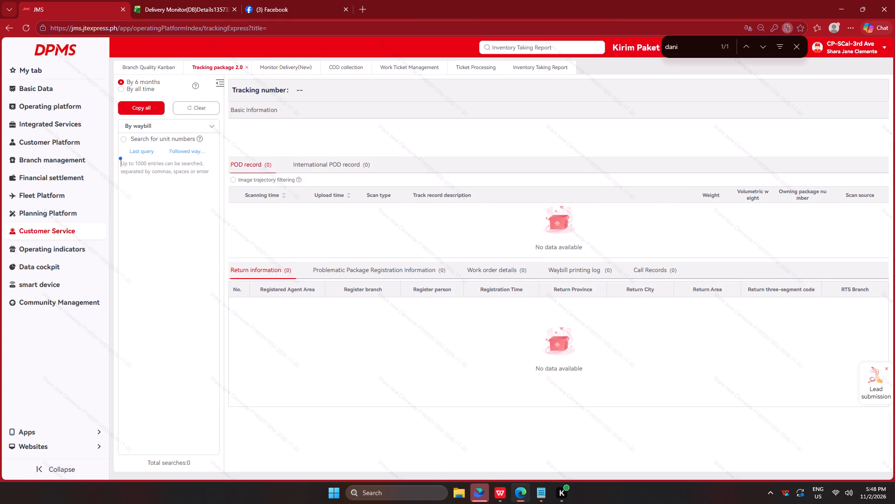
pyautogui.hotkey('ctrl', 'v')
pyautogui.scroll(-9, 458, 198)
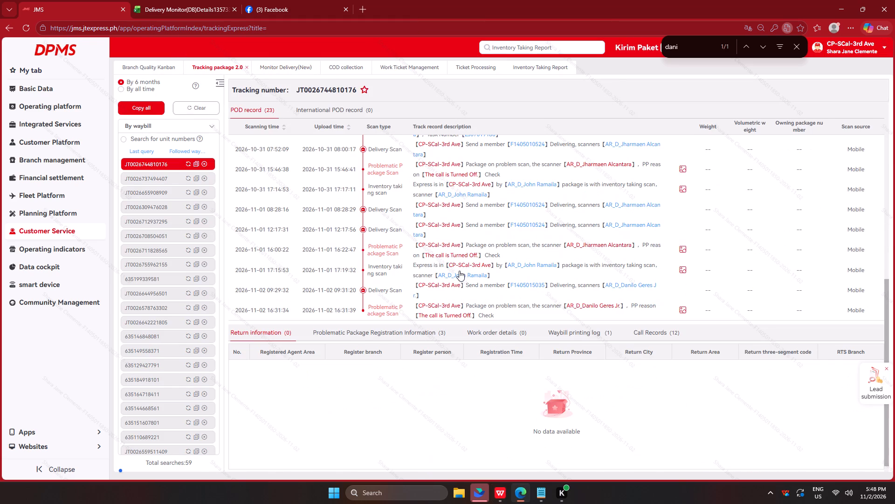
pyautogui.click(145, 182)
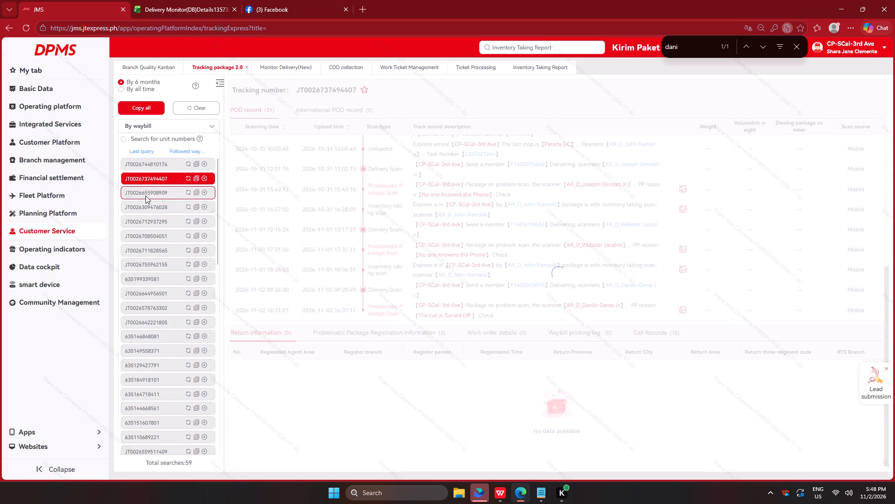
pyautogui.click(145, 196)
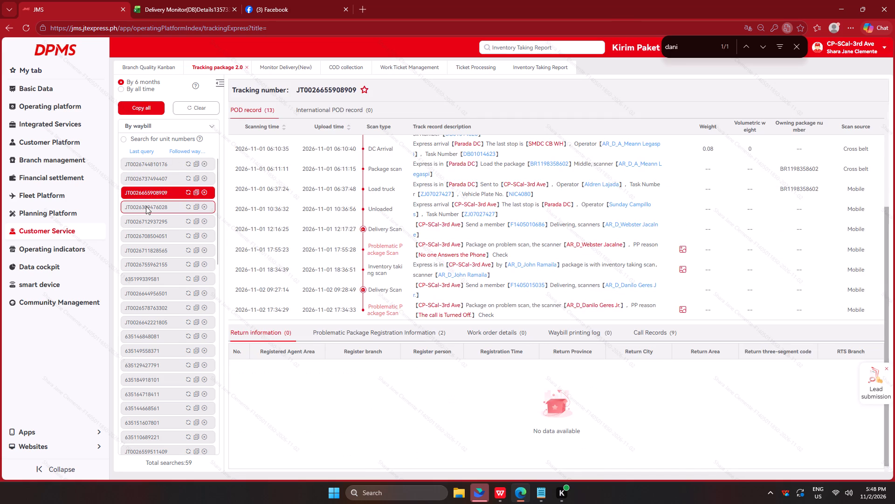
pyautogui.click(146, 206)
pyautogui.click(143, 219)
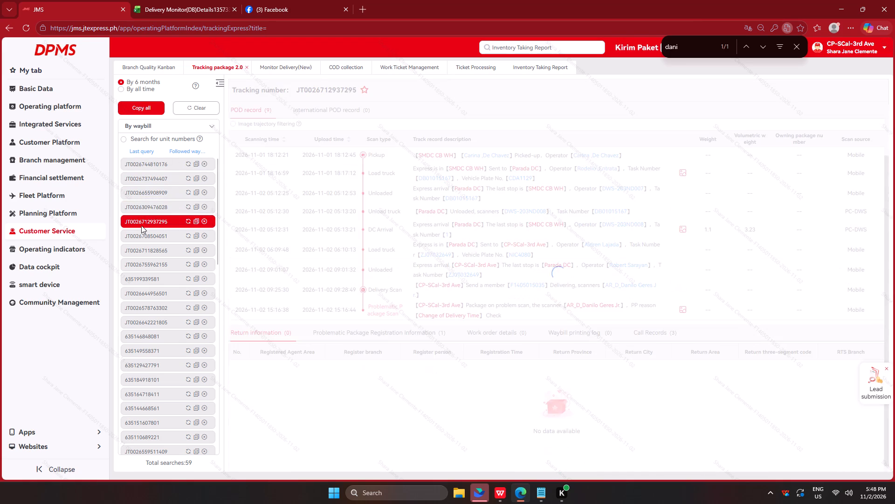
pyautogui.click(146, 204)
pyautogui.scroll(-4, 424, 216)
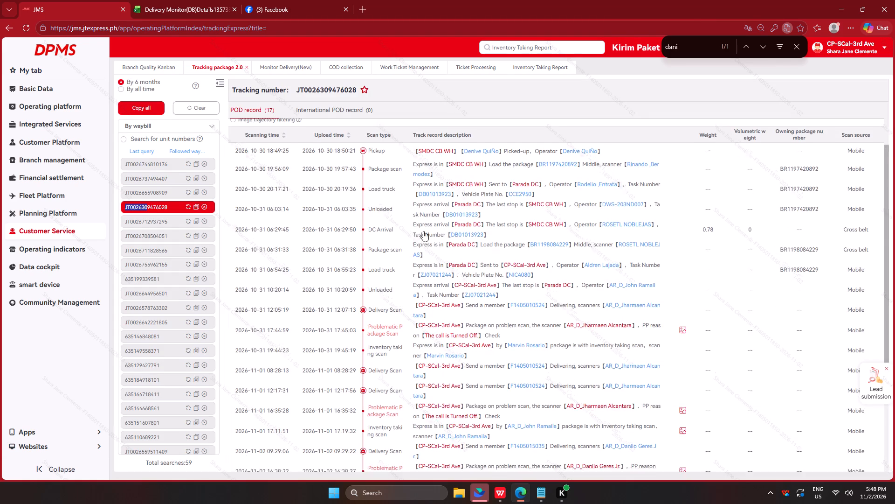
pyautogui.scroll(-2, 423, 231)
pyautogui.click(164, 225)
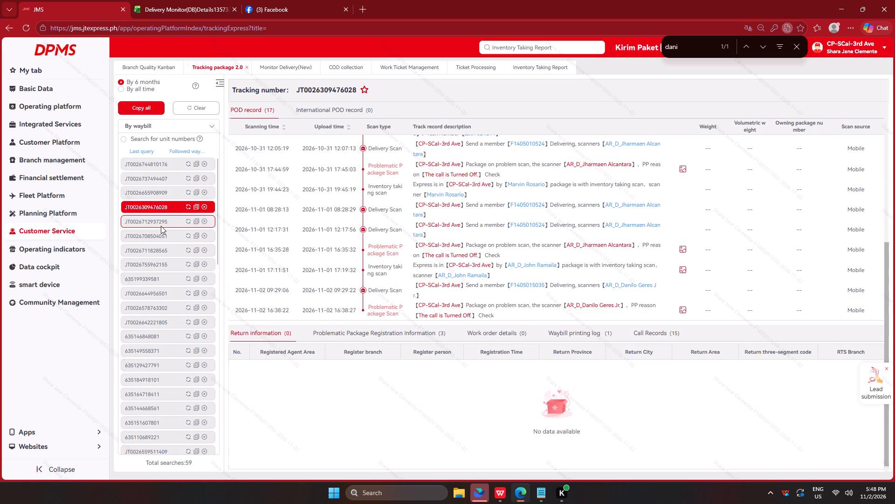
pyautogui.click(157, 236)
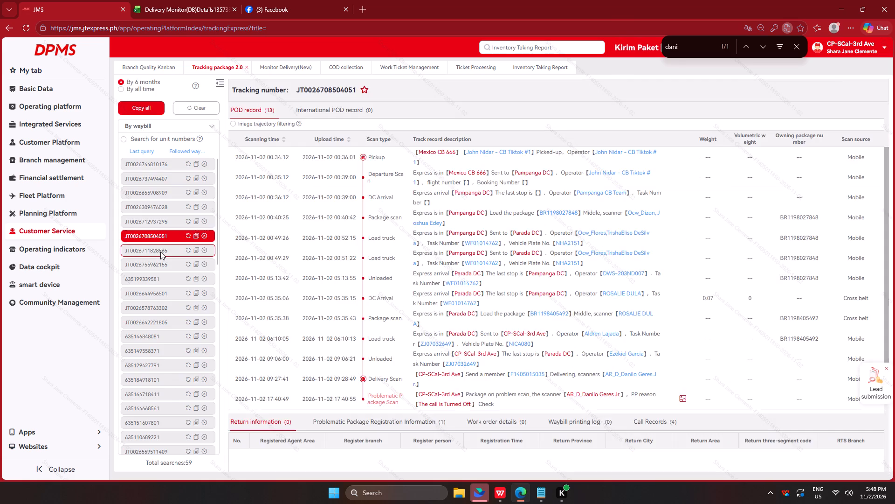
pyautogui.click(160, 252)
pyautogui.scroll(-3, 420, 262)
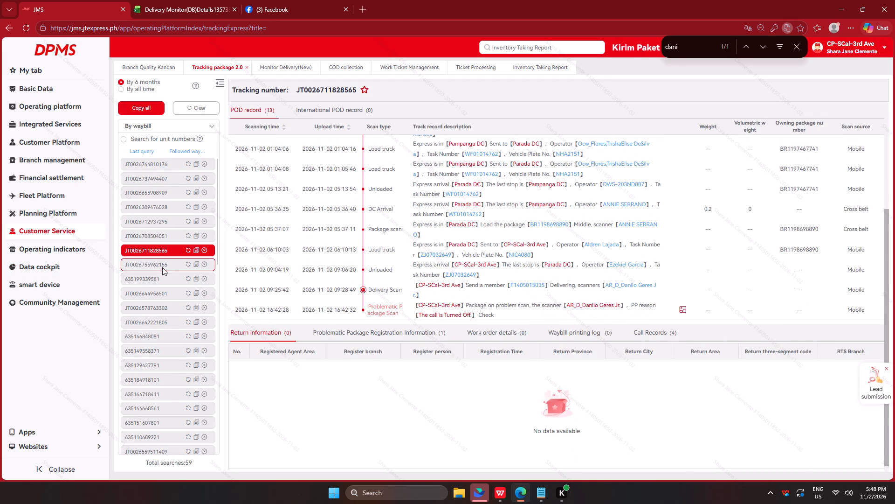
pyautogui.click(159, 266)
pyautogui.click(155, 280)
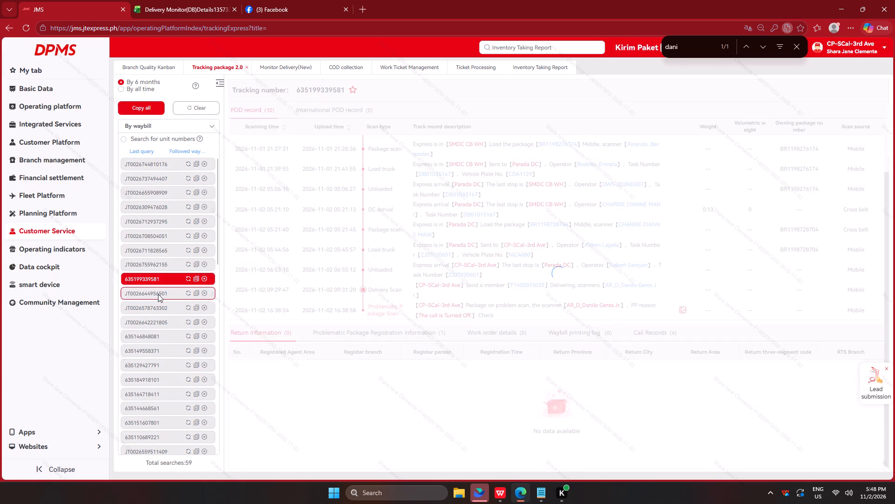
pyautogui.click(159, 294)
pyautogui.scroll(-2, 162, 207)
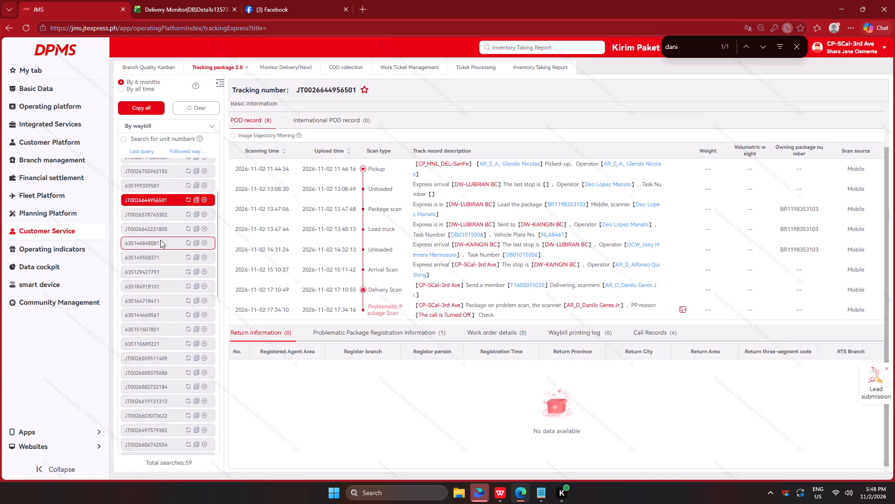
pyautogui.click(155, 214)
pyautogui.click(148, 227)
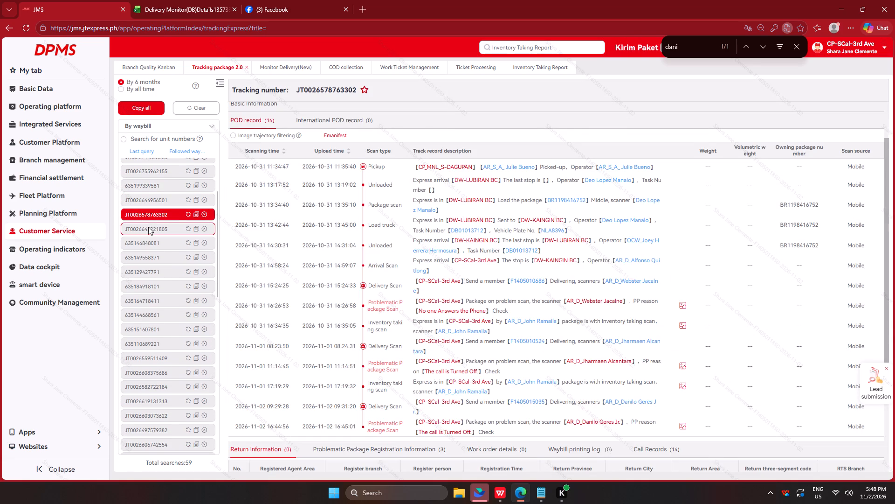
pyautogui.click(149, 242)
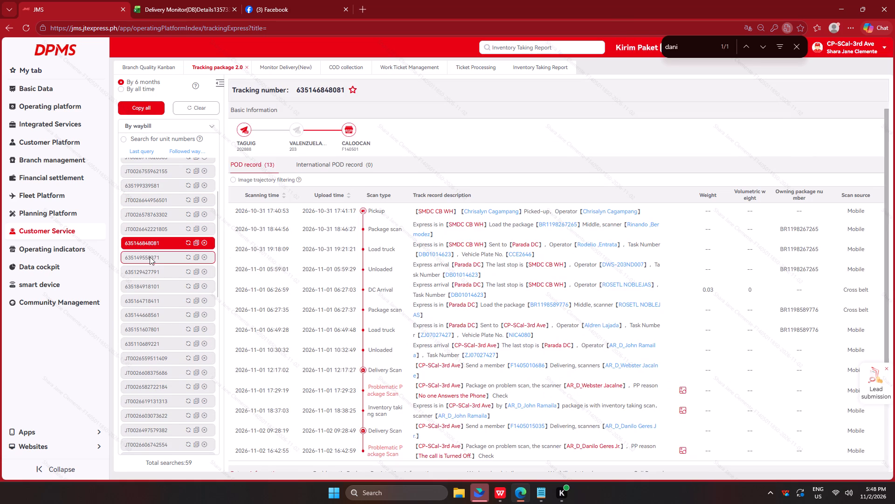
pyautogui.scroll(-4, 390, 273)
pyautogui.click(166, 260)
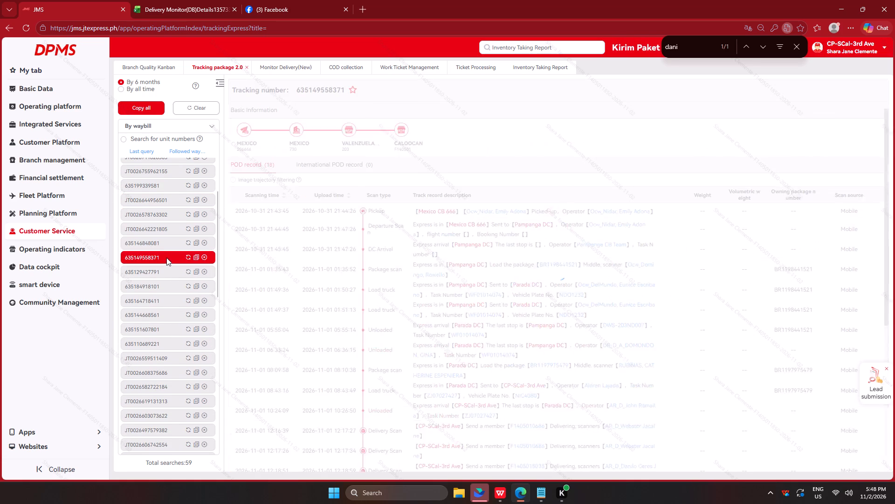
pyautogui.click(154, 276)
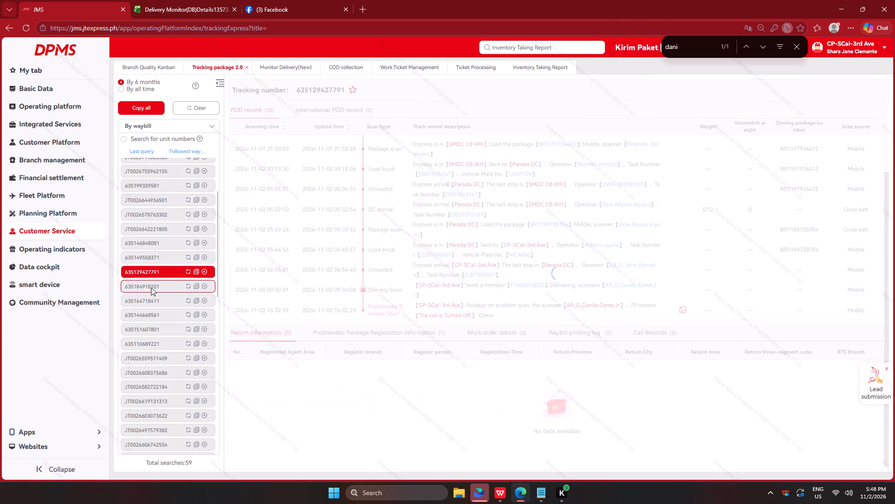
pyautogui.click(156, 285)
pyautogui.scroll(-4, 327, 303)
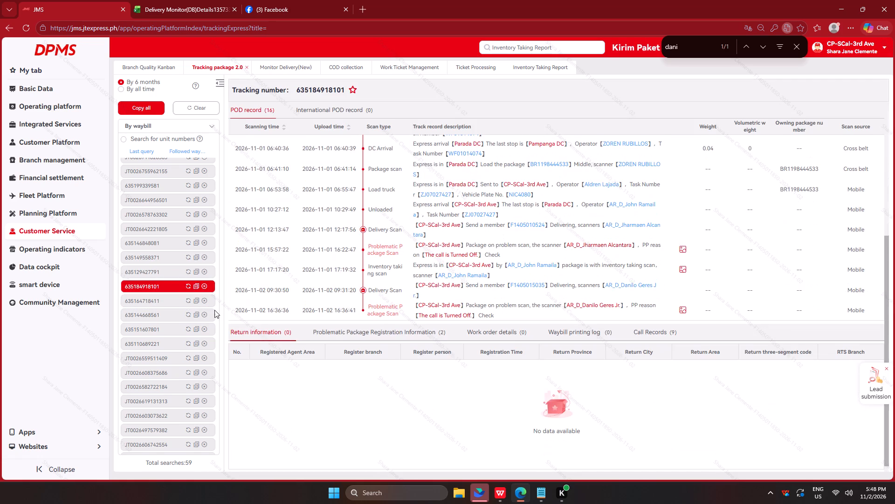
pyautogui.click(170, 303)
pyautogui.click(165, 311)
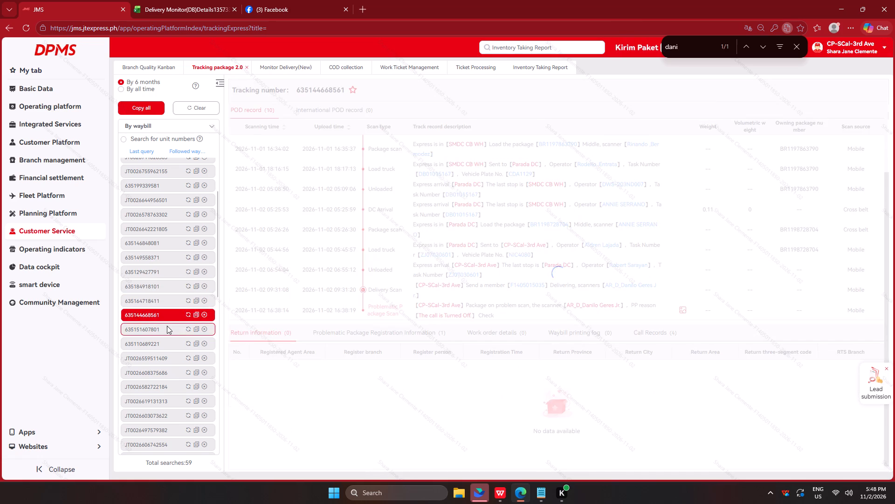
pyautogui.click(167, 325)
pyautogui.scroll(-6, 339, 333)
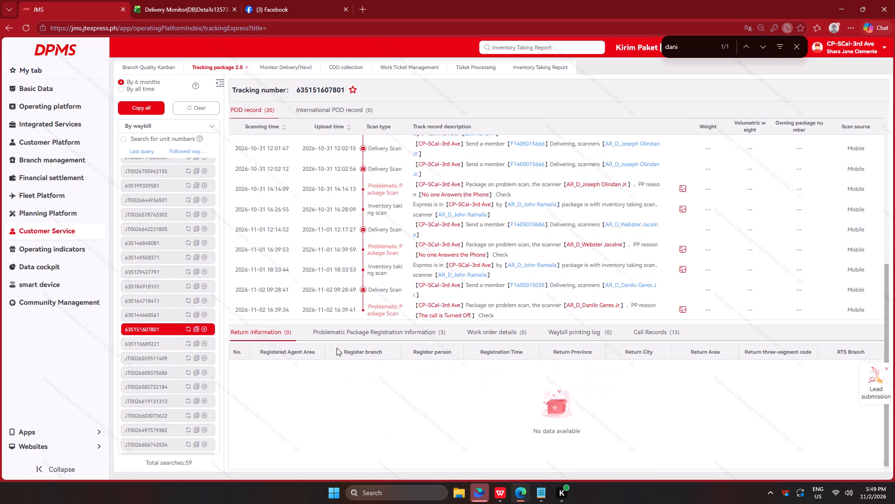
pyautogui.click(170, 344)
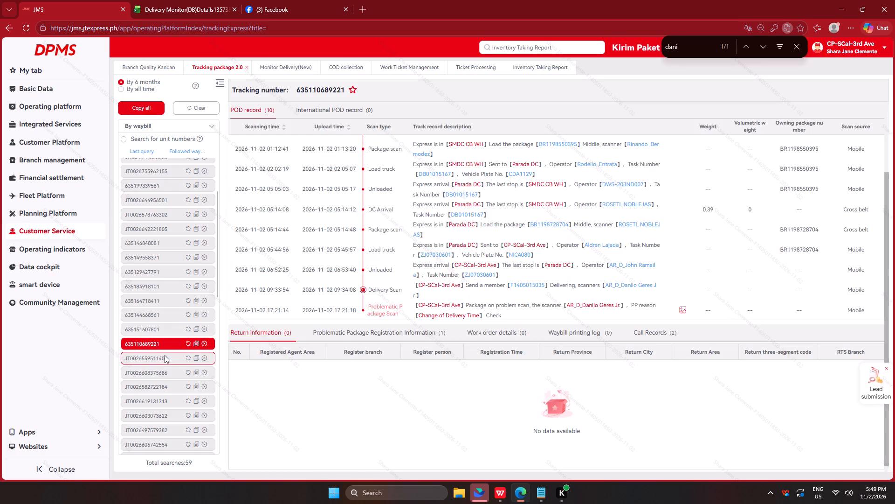
pyautogui.click(165, 355)
pyautogui.click(164, 370)
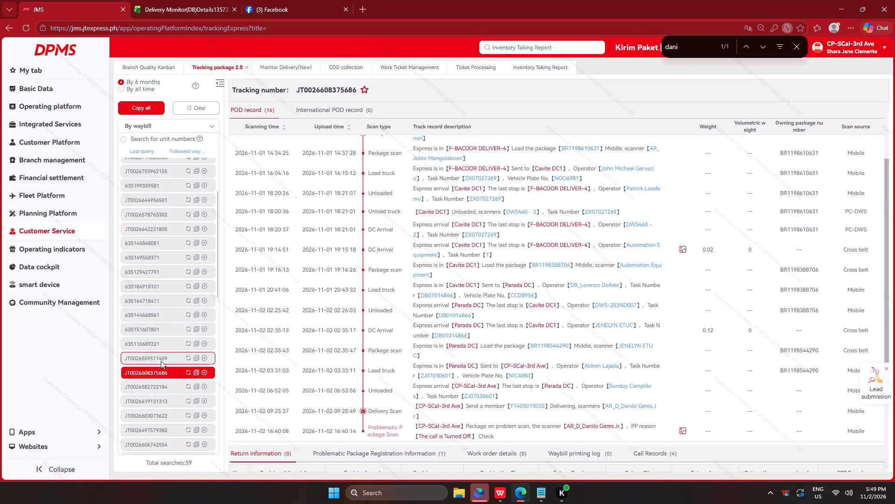
pyautogui.click(160, 360)
pyautogui.scroll(-4, 454, 238)
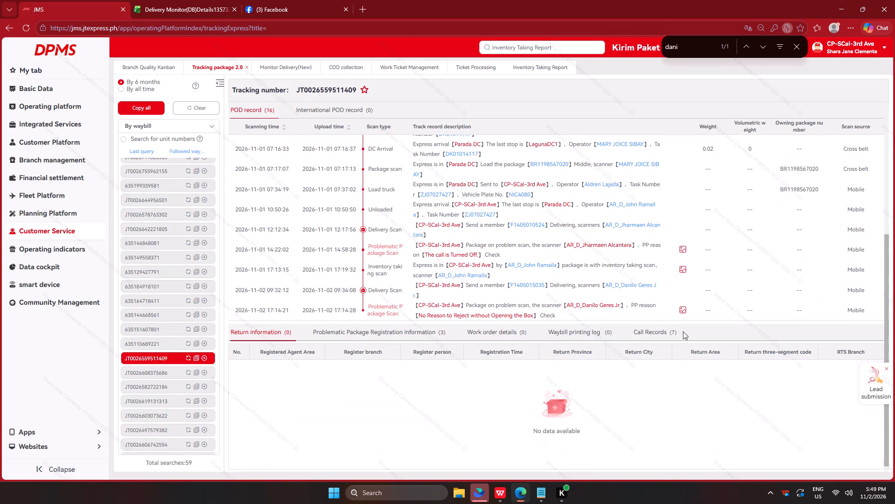
pyautogui.click(682, 312)
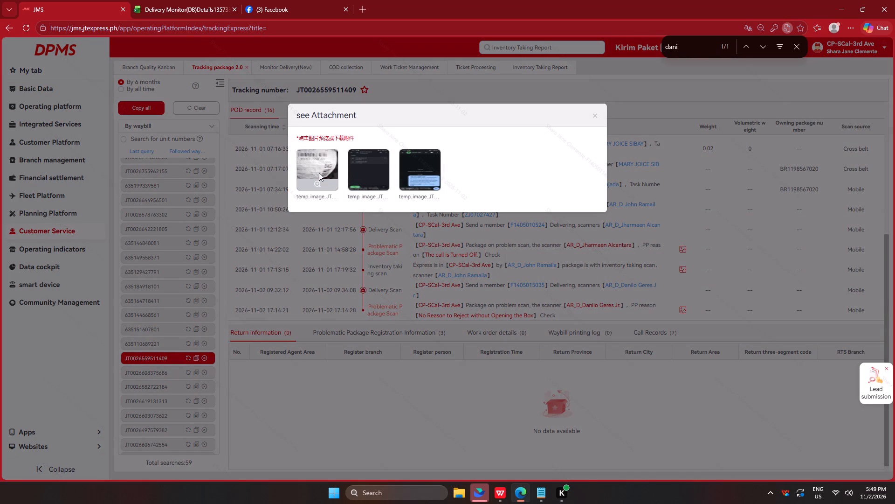
pyautogui.click(319, 182)
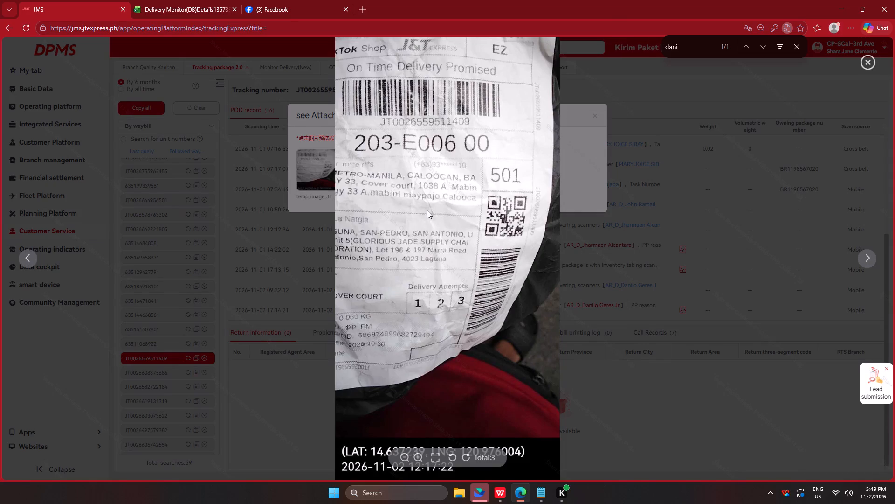
pyautogui.press('Right')
pyautogui.press('Right')
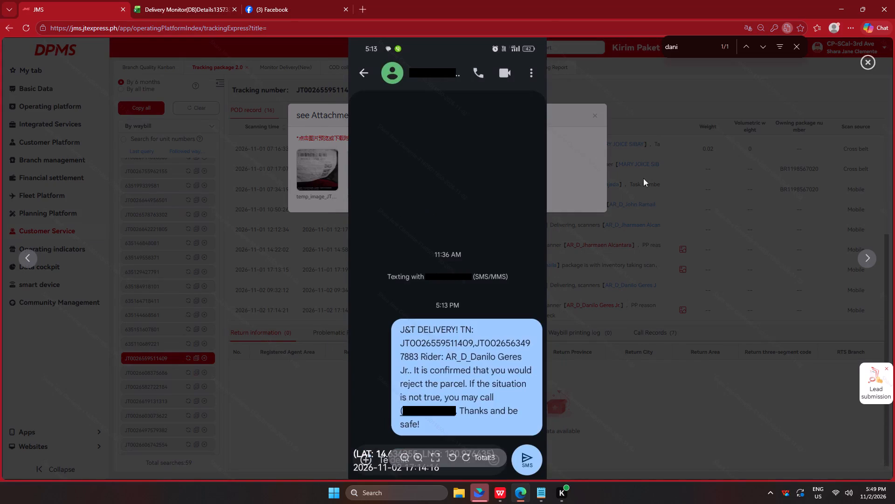
pyautogui.click(696, 239)
pyautogui.click(693, 244)
pyautogui.hotkey('alt', 'Tab')
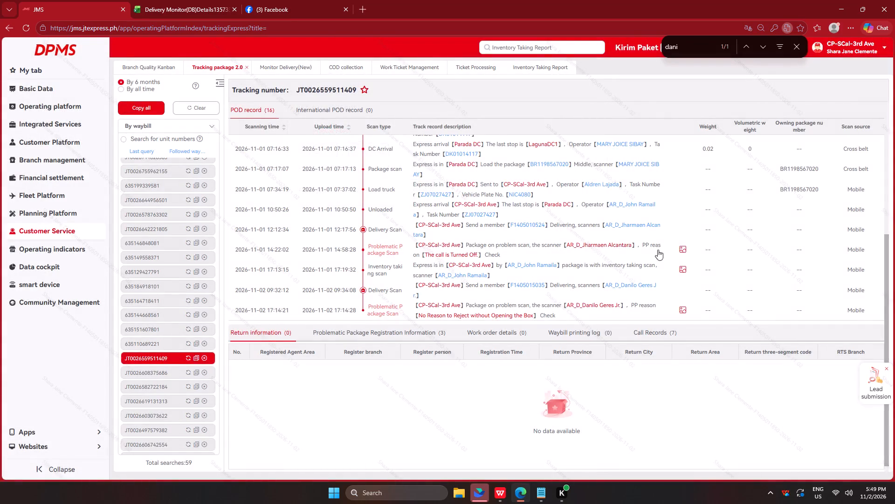
pyautogui.scroll(6, 435, 180)
pyautogui.scroll(6, 390, 198)
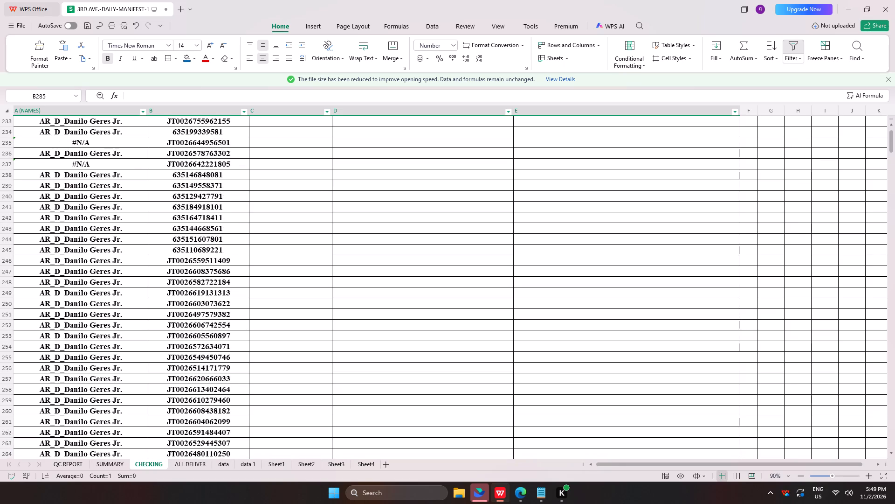
pyautogui.scroll(5, 393, 210)
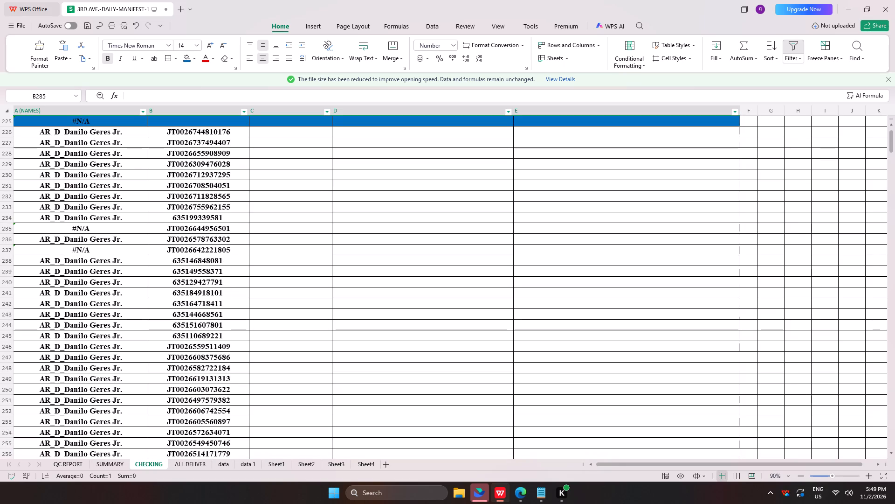
pyautogui.scroll(7, 331, 193)
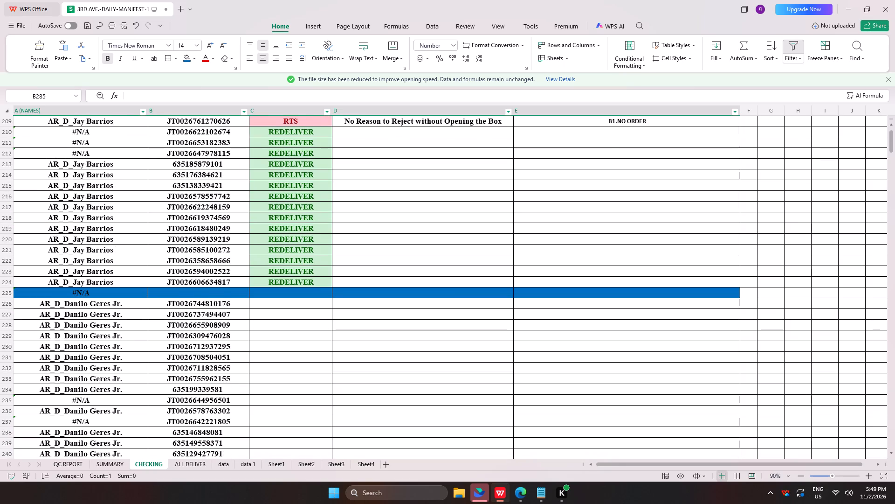
pyautogui.moveTo(271, 141); pyautogui.dragTo(429, 144)
pyautogui.hotkey('ctrl', 'c')
pyautogui.scroll(-1, 410, 176)
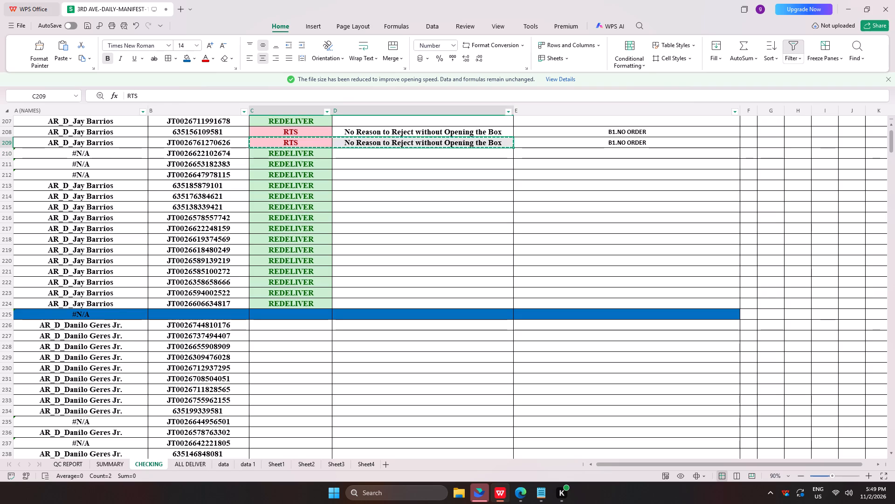
pyautogui.scroll(-6, 400, 199)
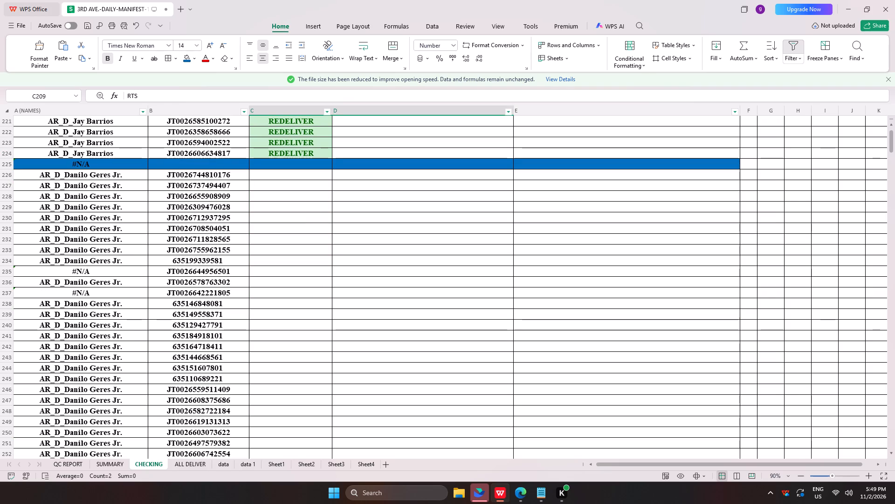
pyautogui.hotkey('alt', 'Tab')
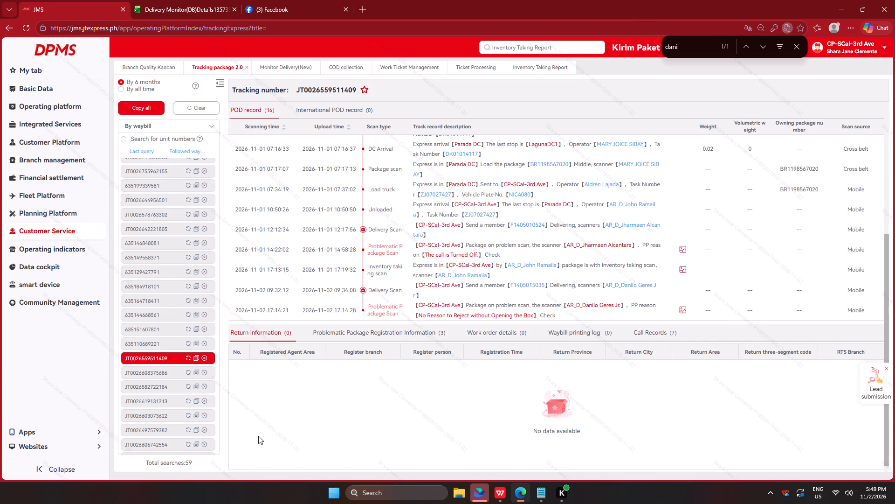
pyautogui.hotkey('alt', 'Tab')
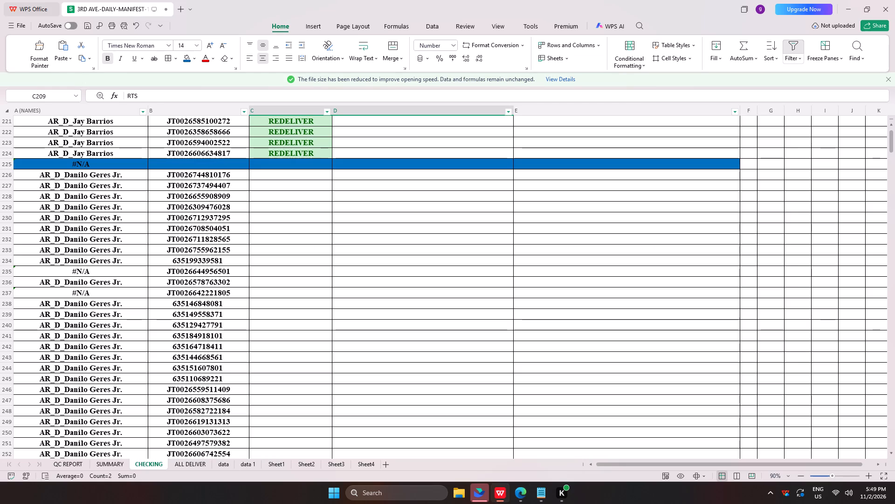
pyautogui.click(266, 387)
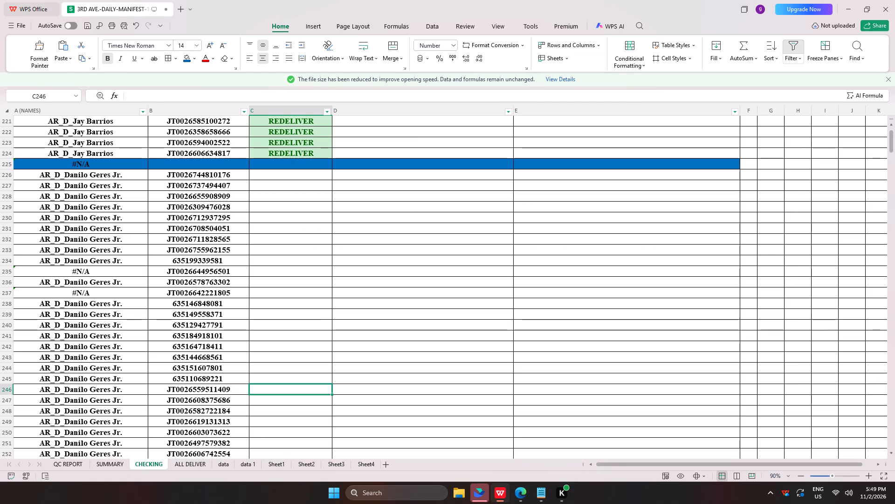
pyautogui.hotkey('ctrl', 'v')
pyautogui.scroll(-2, 389, 148)
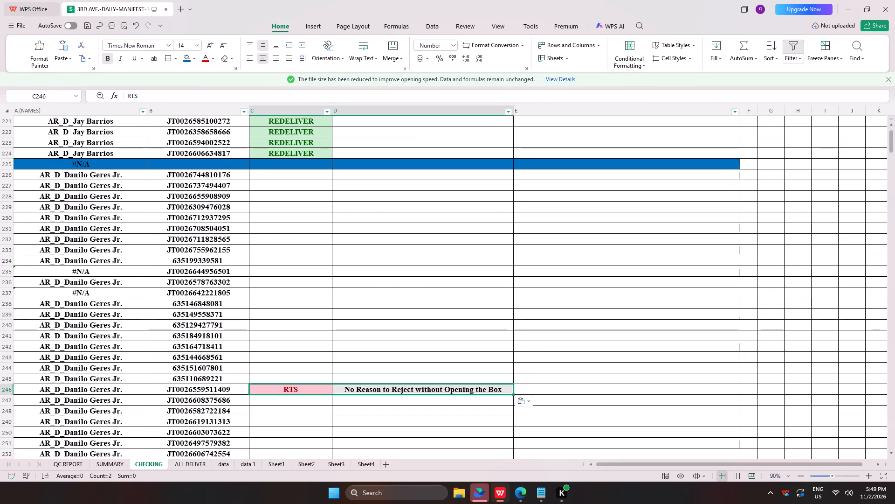
pyautogui.scroll(-5, 405, 166)
pyautogui.hotkey('alt', 'Tab')
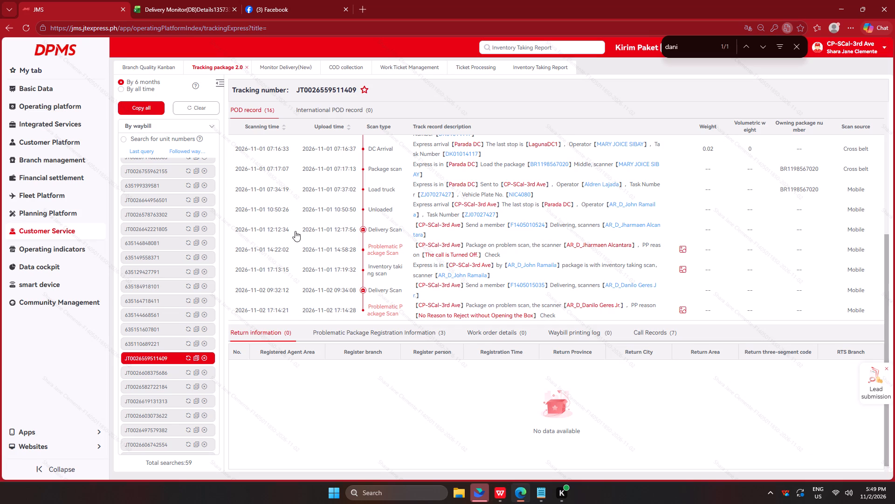
pyautogui.scroll(-6, 160, 232)
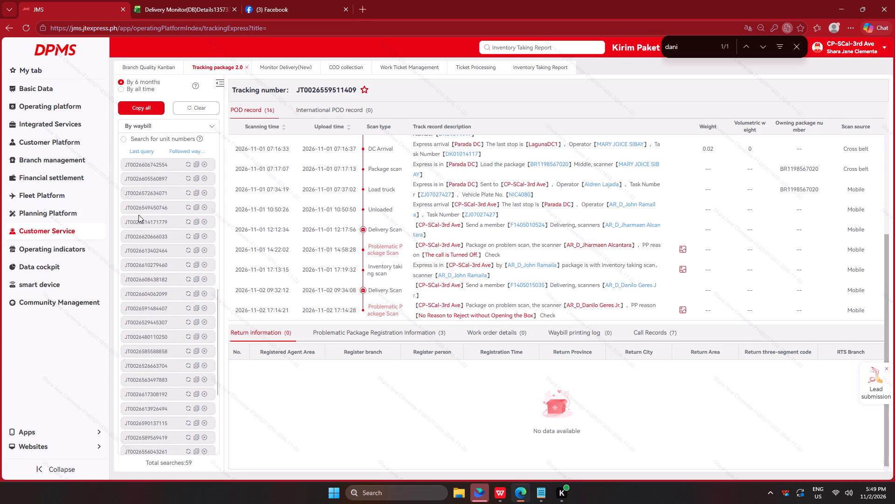
pyautogui.scroll(2, 138, 215)
pyautogui.click(156, 188)
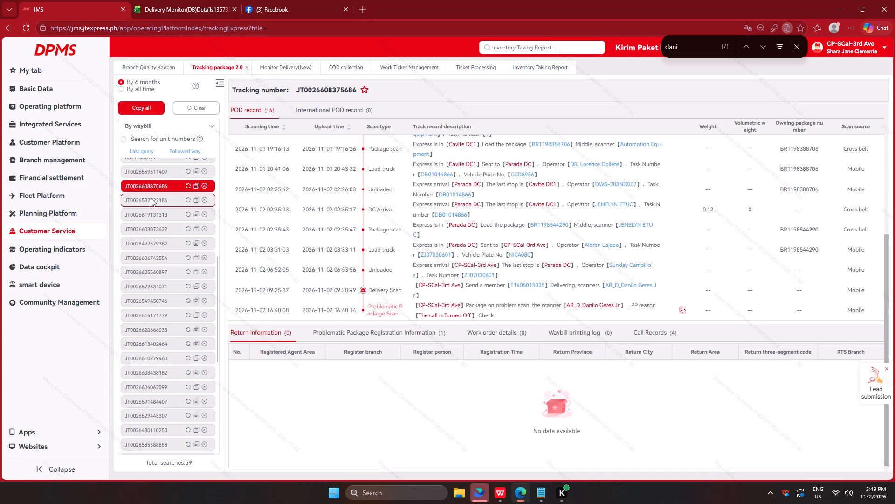
pyautogui.click(151, 198)
pyautogui.click(155, 211)
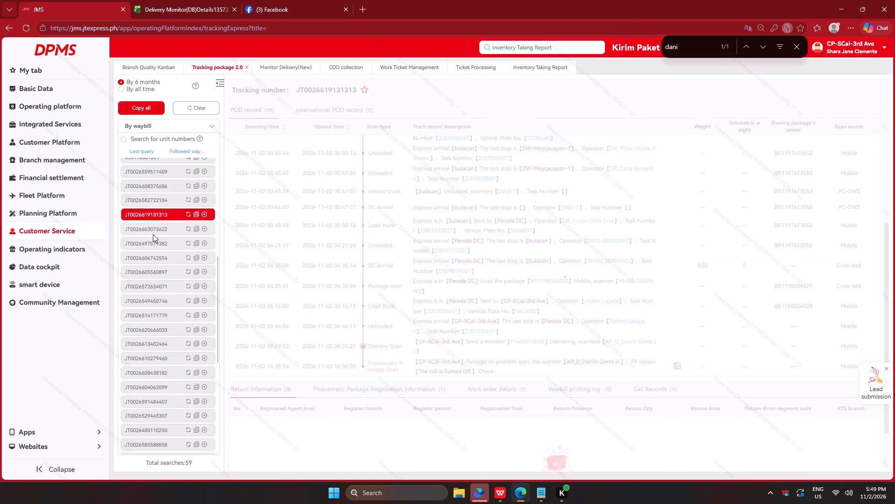
pyautogui.click(156, 226)
pyautogui.click(155, 244)
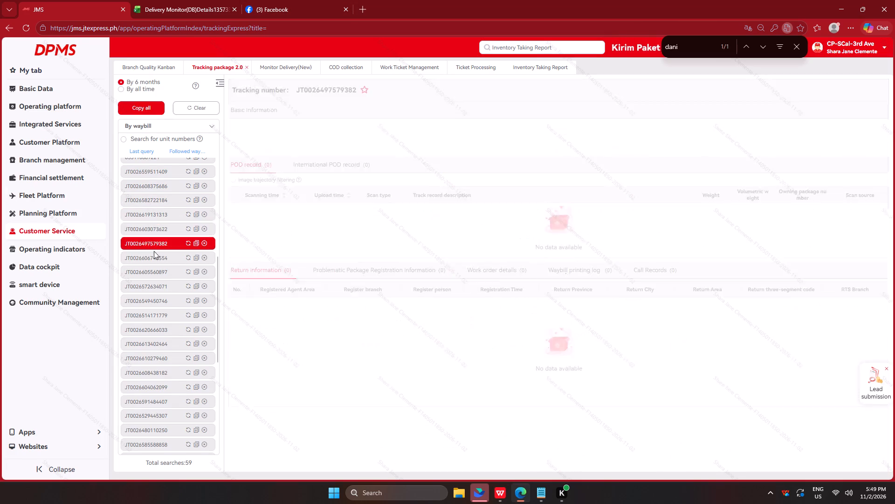
pyautogui.click(153, 257)
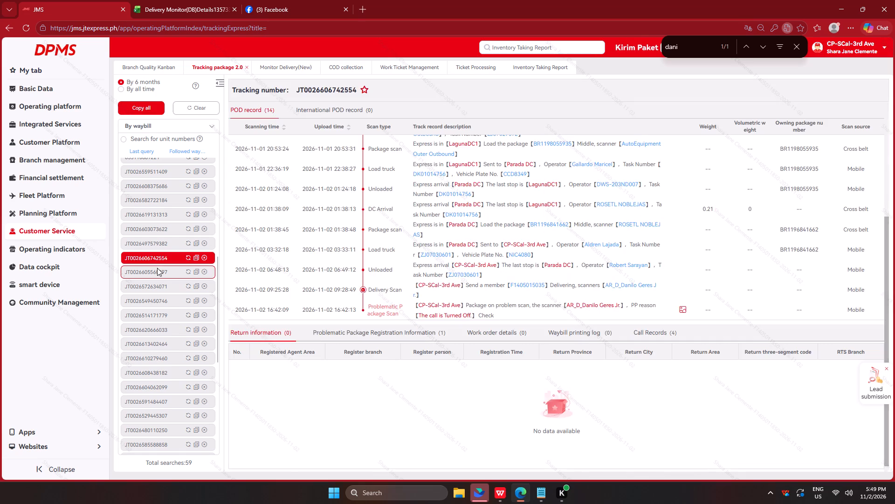
pyautogui.click(157, 268)
pyautogui.click(161, 289)
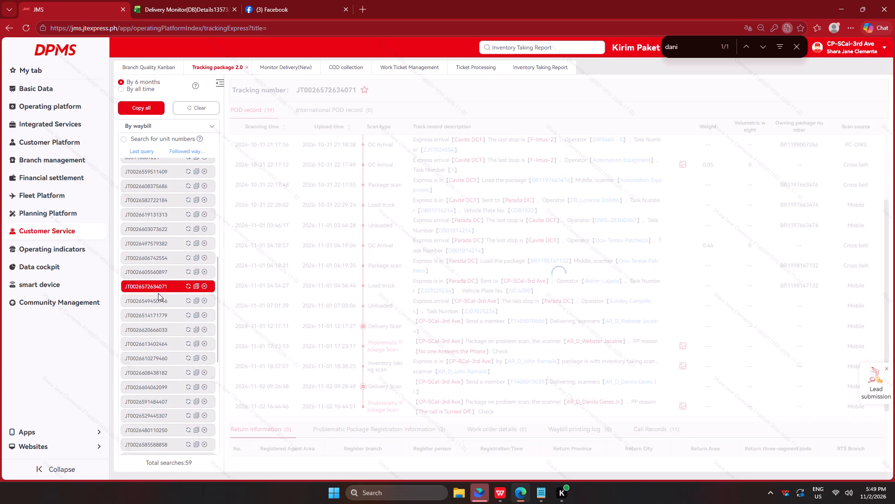
pyautogui.click(170, 301)
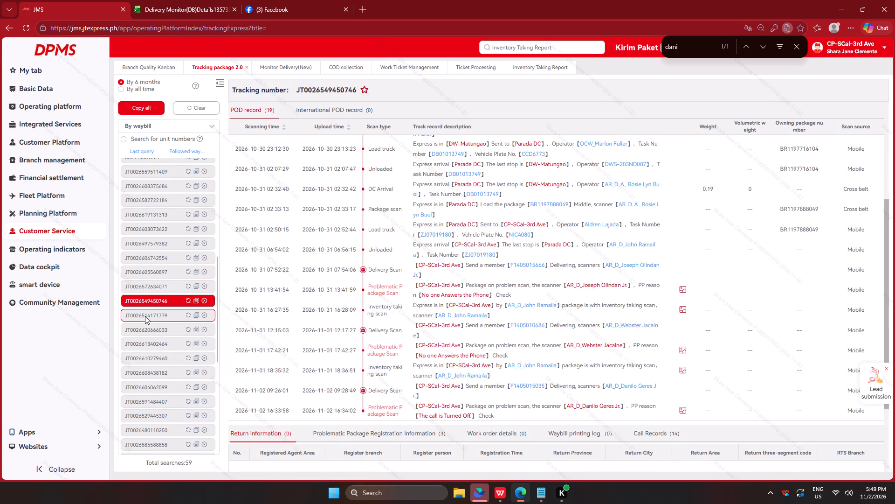
pyautogui.click(145, 316)
pyautogui.scroll(-2, 170, 224)
pyautogui.scroll(-2, 168, 267)
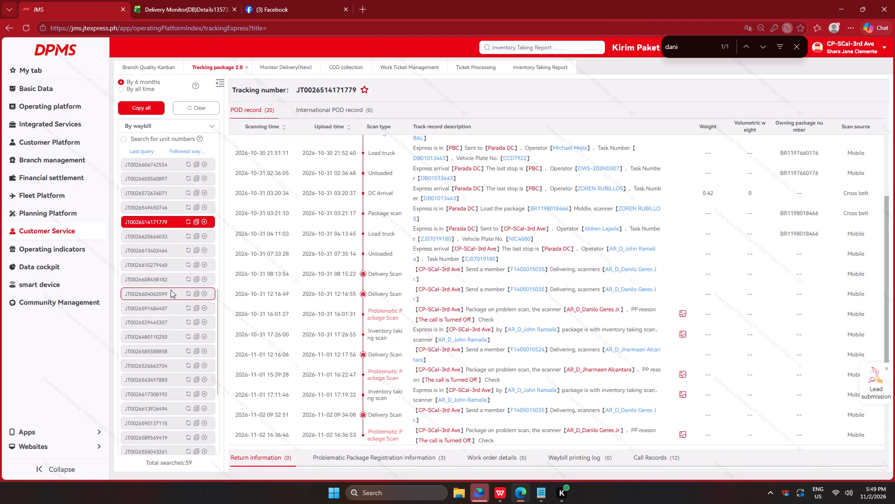
pyautogui.scroll(-1, 171, 290)
pyautogui.click(147, 186)
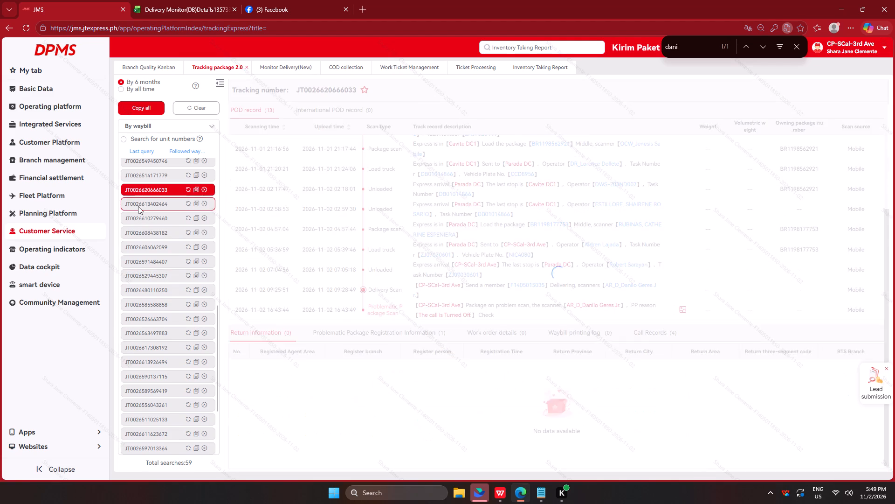
pyautogui.click(138, 206)
pyautogui.click(137, 218)
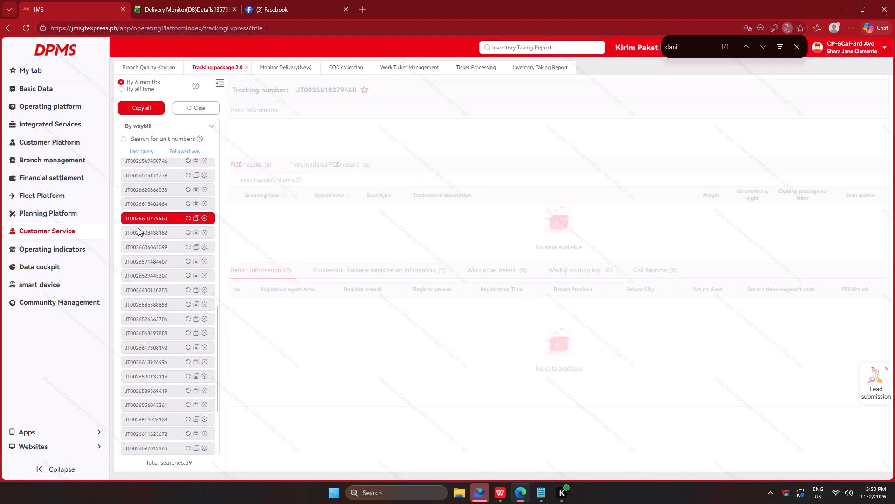
pyautogui.click(138, 231)
pyautogui.click(141, 243)
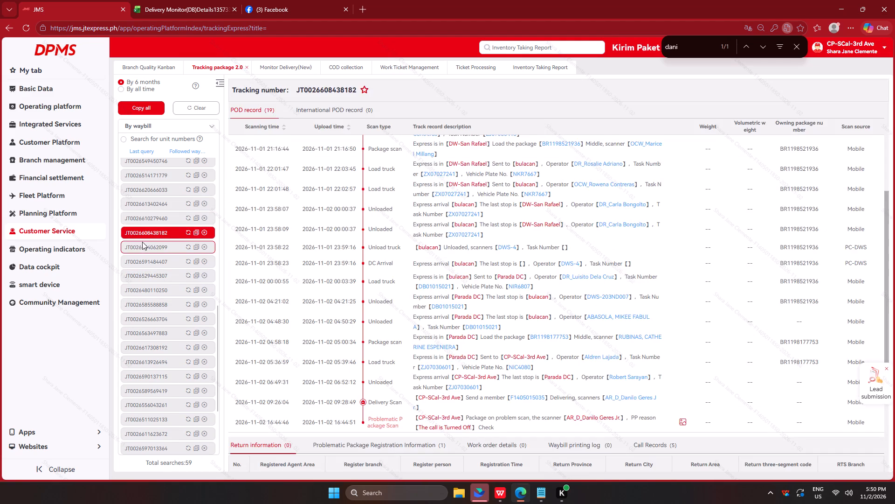
pyautogui.click(129, 259)
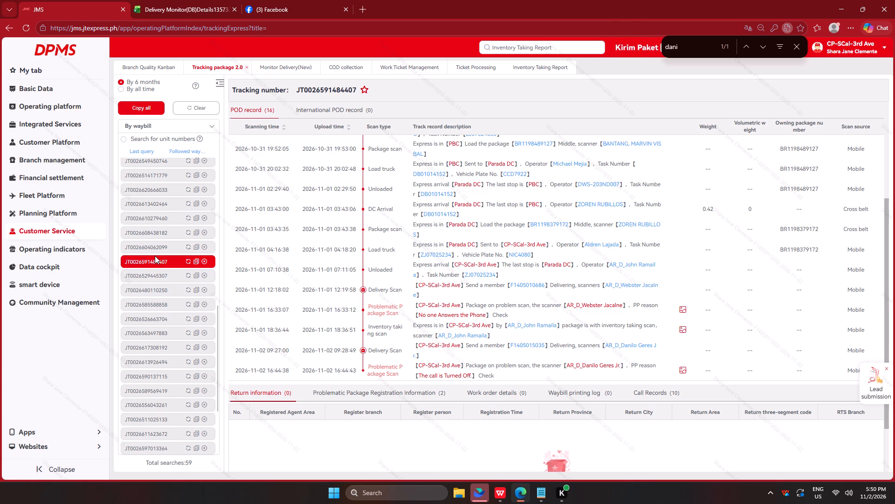
pyautogui.click(162, 278)
pyautogui.scroll(-4, 456, 303)
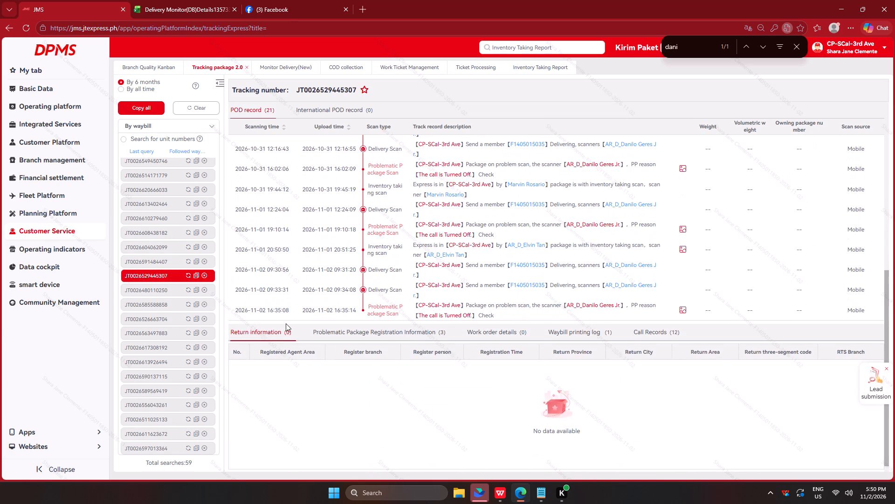
pyautogui.click(159, 287)
pyautogui.scroll(-2, 455, 257)
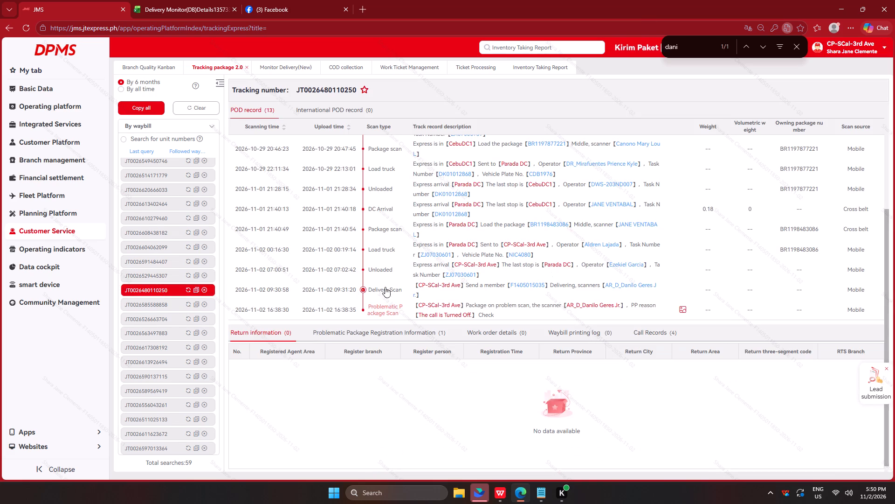
pyautogui.click(163, 306)
pyautogui.scroll(-3, 442, 183)
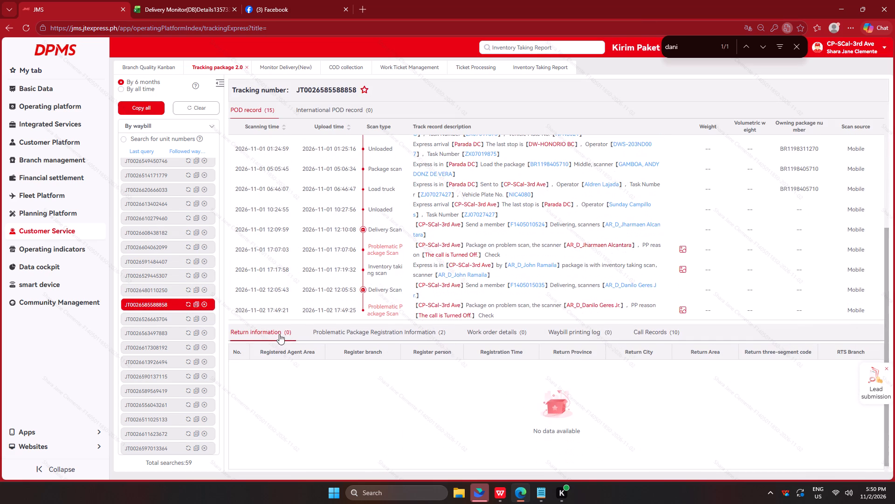
pyautogui.click(150, 315)
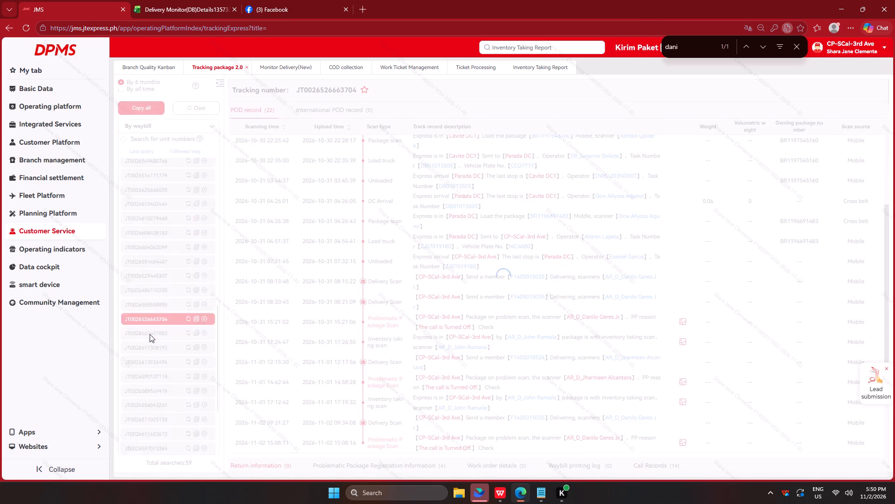
pyautogui.scroll(-4, 560, 182)
pyautogui.click(155, 337)
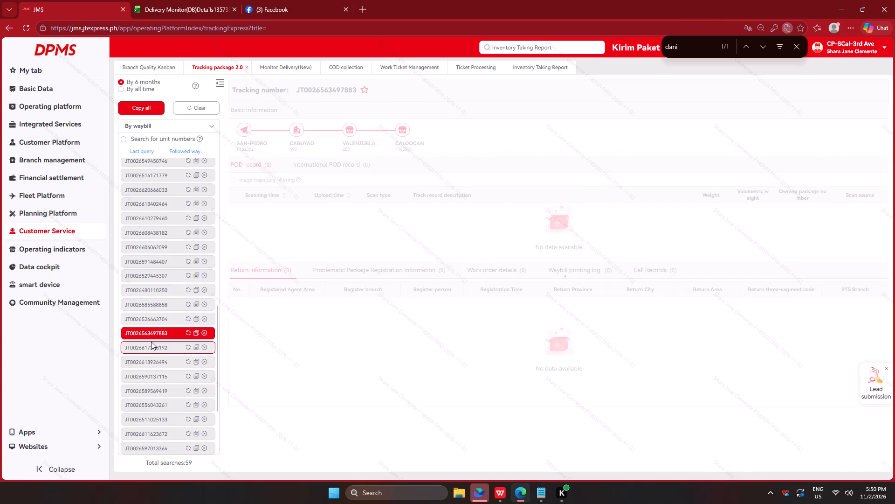
pyautogui.click(683, 307)
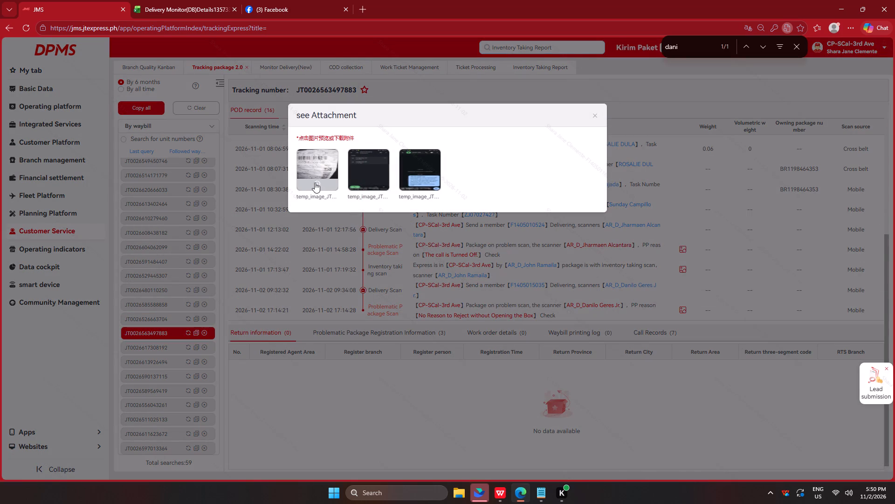
pyautogui.click(316, 182)
pyautogui.press('Right')
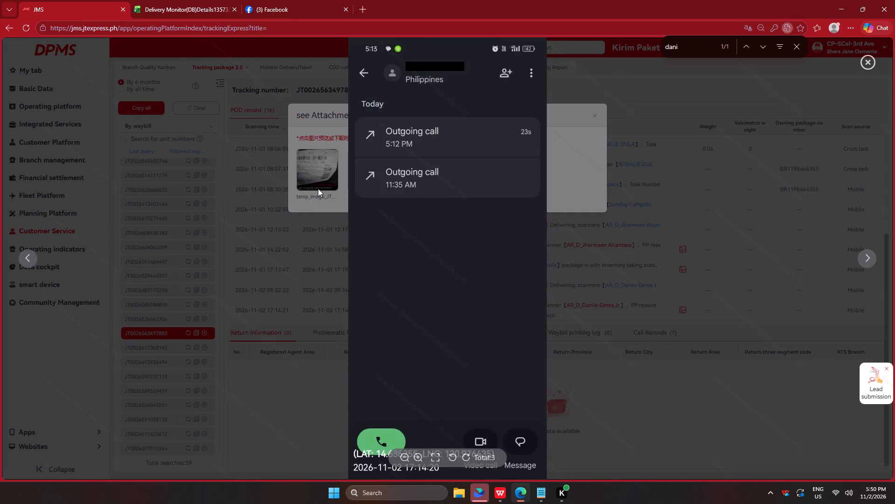
pyautogui.press('Right')
pyautogui.press('Right')
pyautogui.click(297, 205)
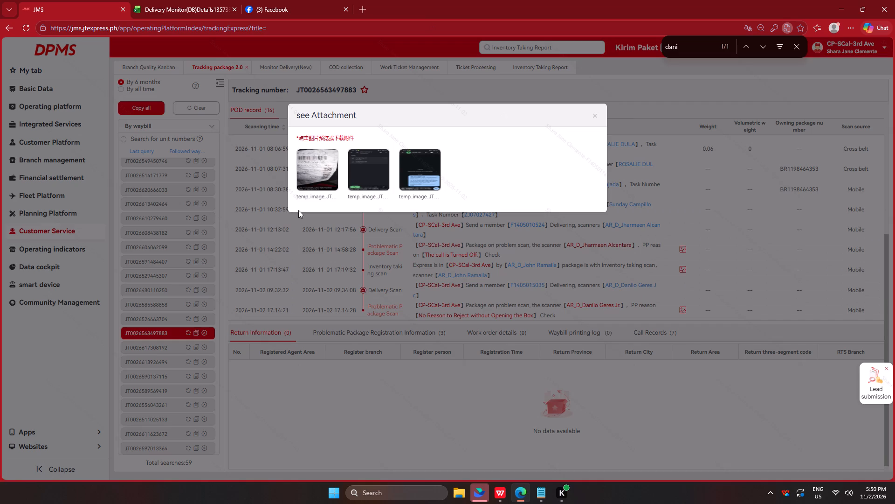
pyautogui.click(287, 265)
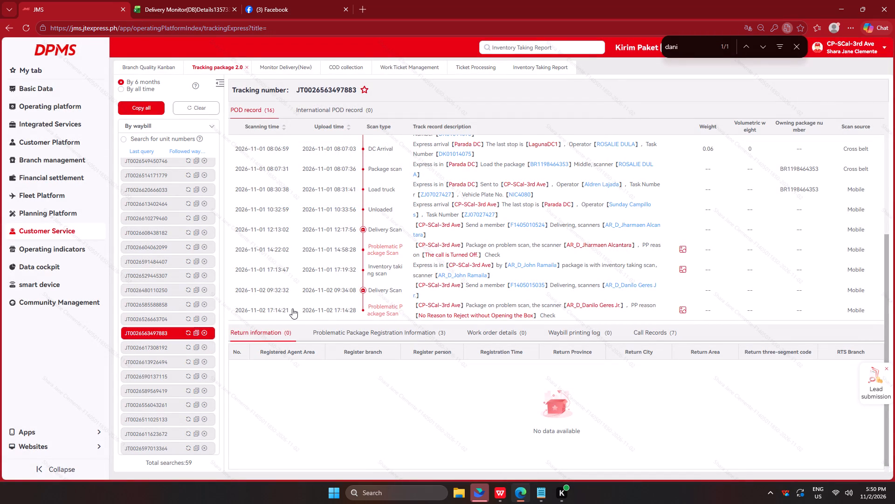
pyautogui.hotkey('alt', 'Tab')
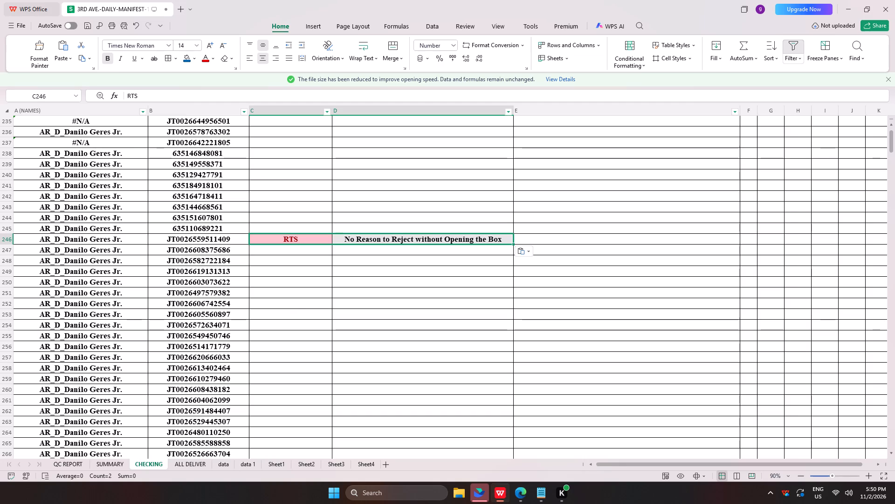
pyautogui.scroll(-3, 259, 435)
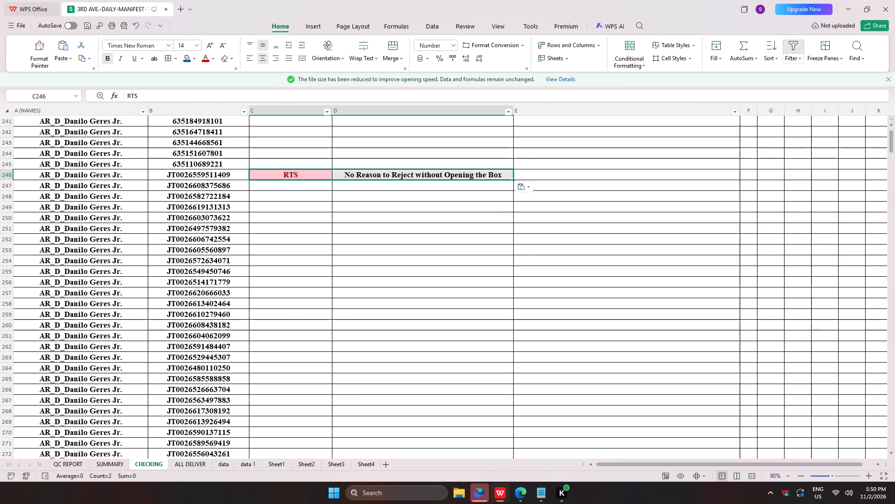
pyautogui.click(271, 401)
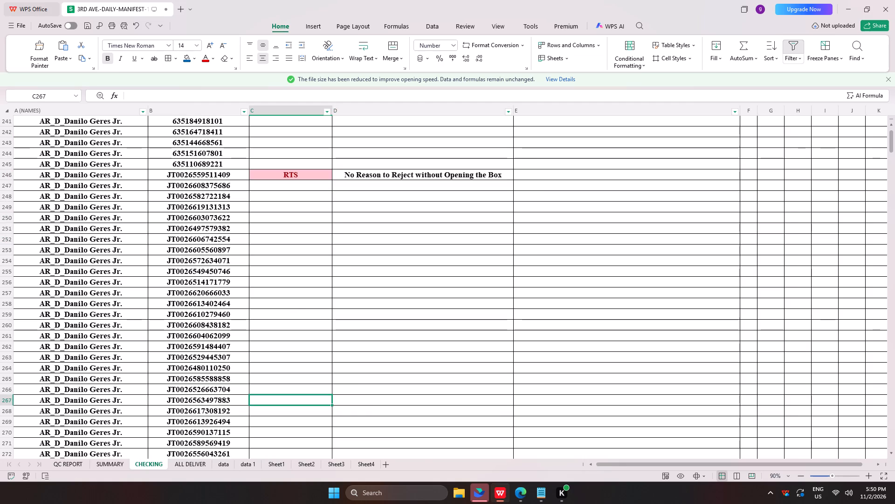
pyautogui.hotkey('alt', 'Tab')
pyautogui.hotkey('alt', 'Tab')
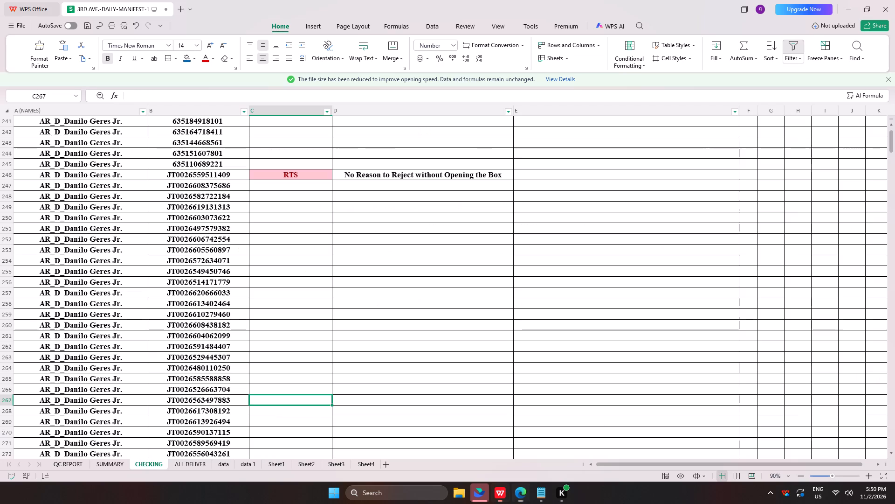
pyautogui.hotkey('ctrl', 'v')
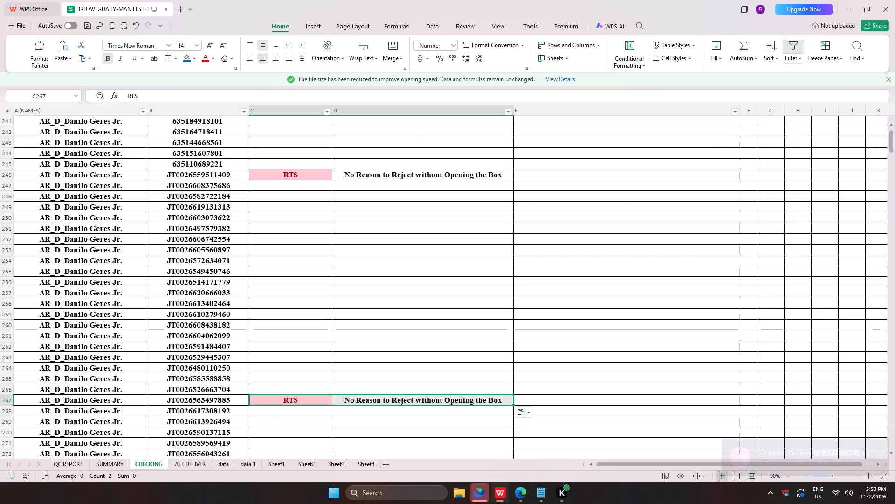
pyautogui.hotkey('alt', 'Tab')
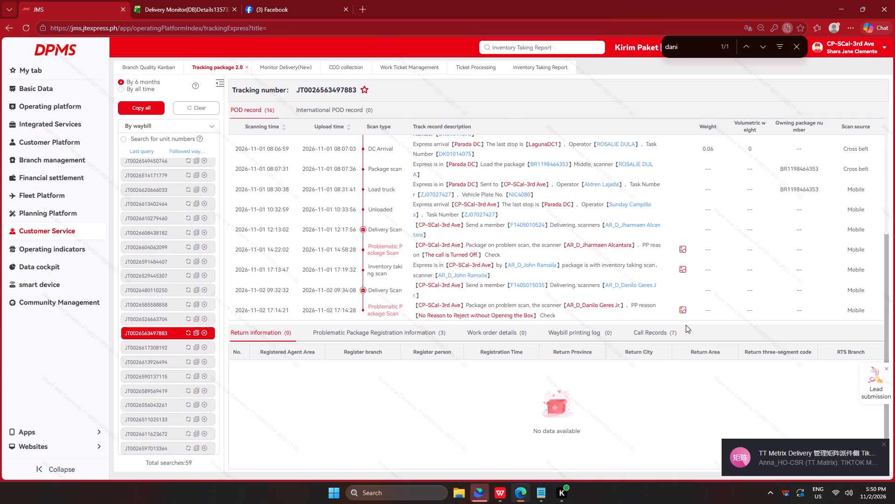
pyautogui.click(682, 309)
pyautogui.click(315, 184)
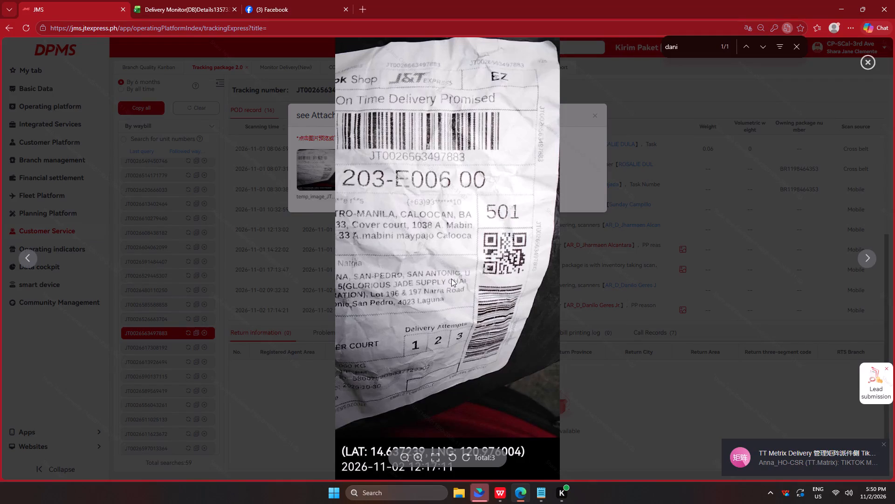
pyautogui.press('Right')
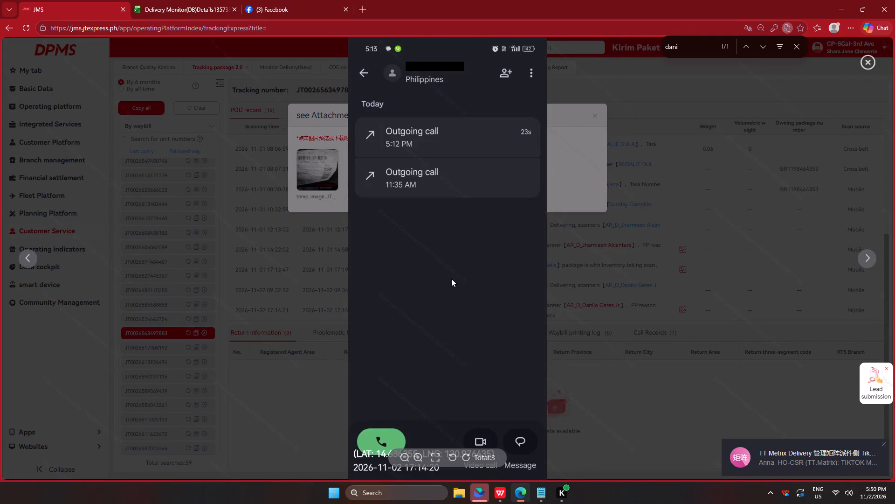
pyautogui.press('Right')
pyautogui.click(609, 225)
pyautogui.click(579, 244)
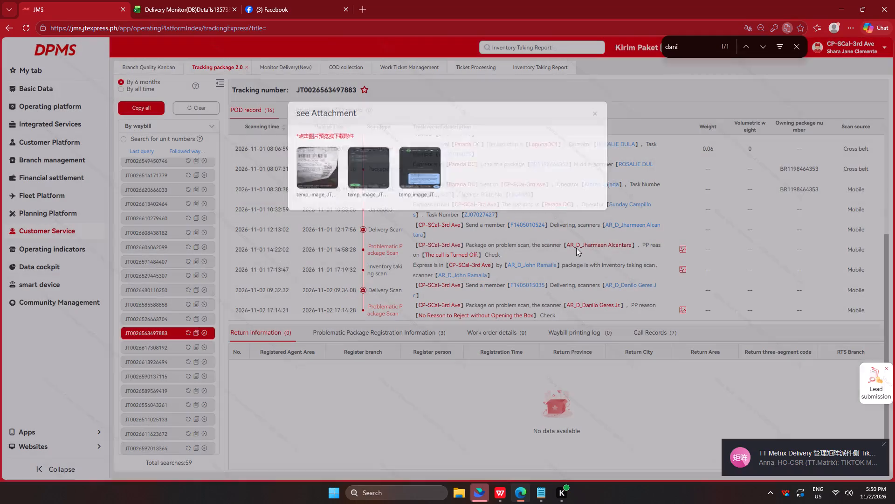
pyautogui.click(146, 347)
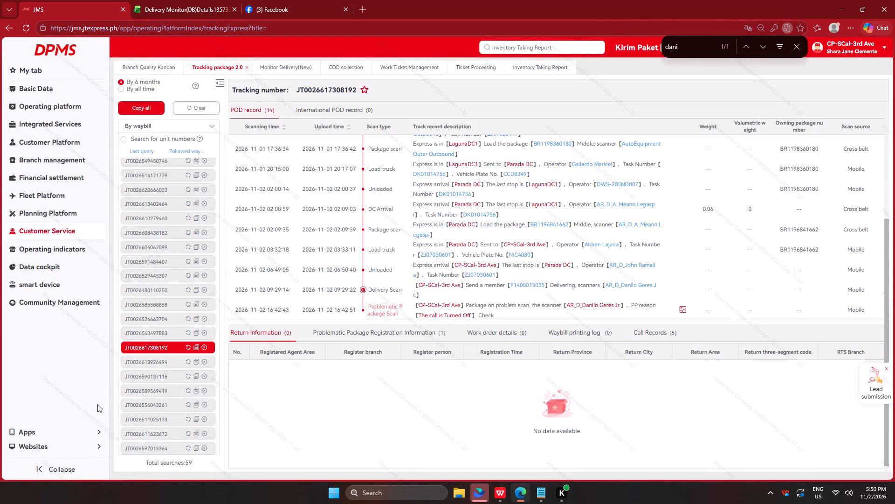
pyautogui.scroll(-3, 181, 313)
pyautogui.click(148, 221)
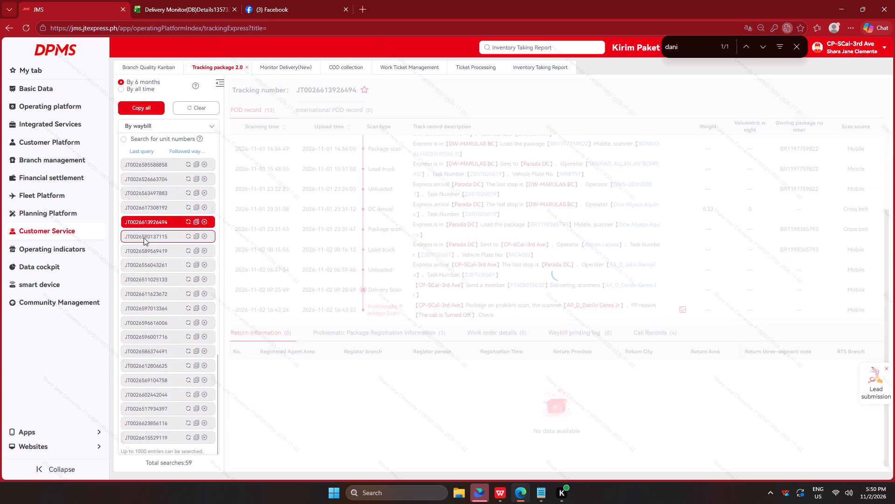
pyautogui.click(144, 238)
pyautogui.click(145, 252)
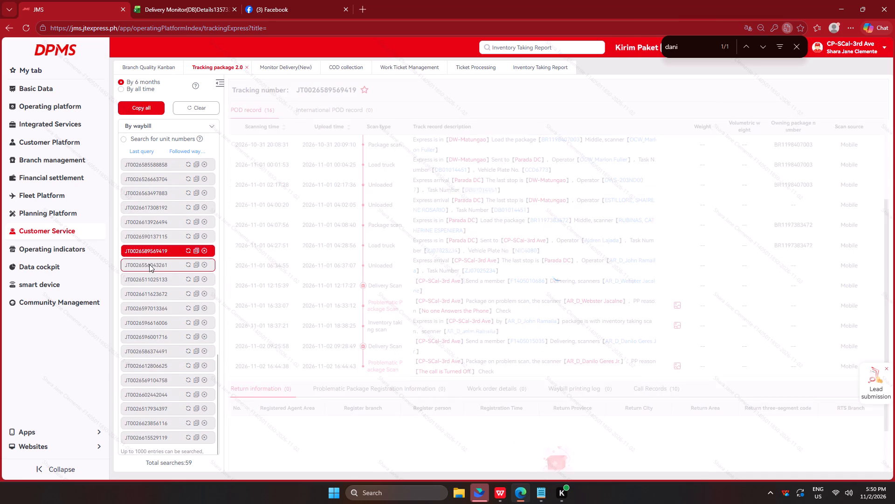
pyautogui.click(149, 264)
pyautogui.click(145, 279)
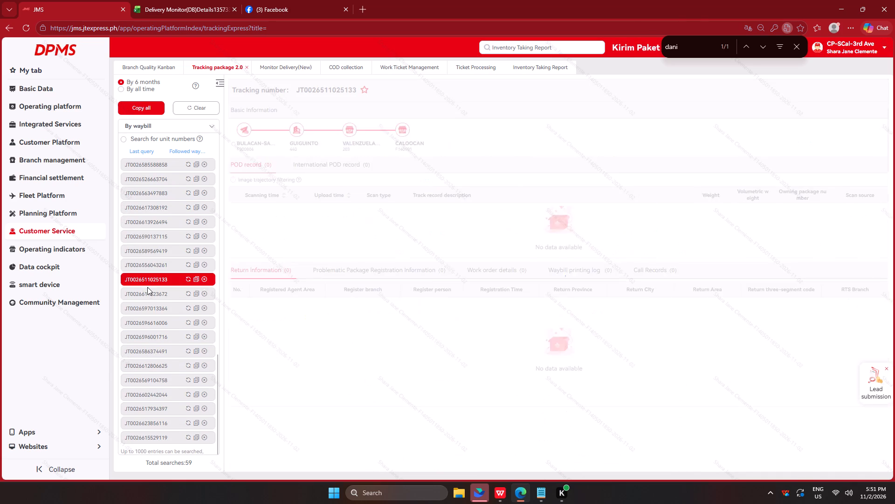
pyautogui.scroll(-6, 369, 298)
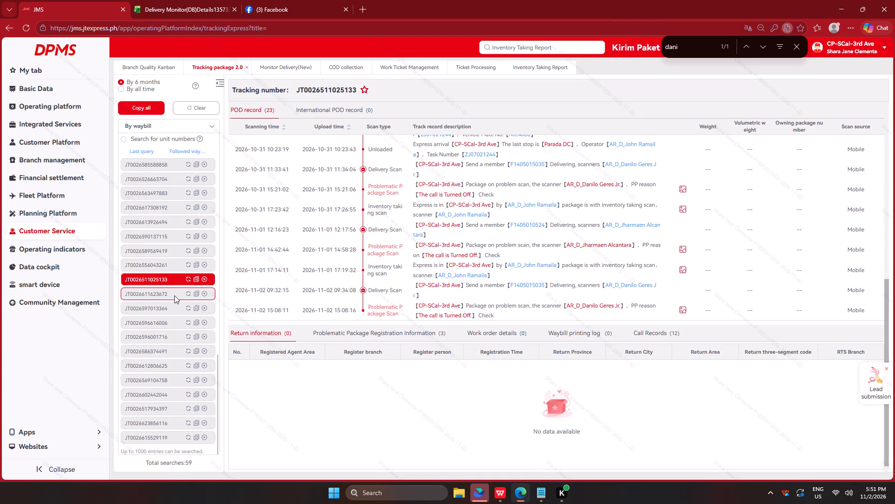
pyautogui.click(169, 298)
pyautogui.click(163, 312)
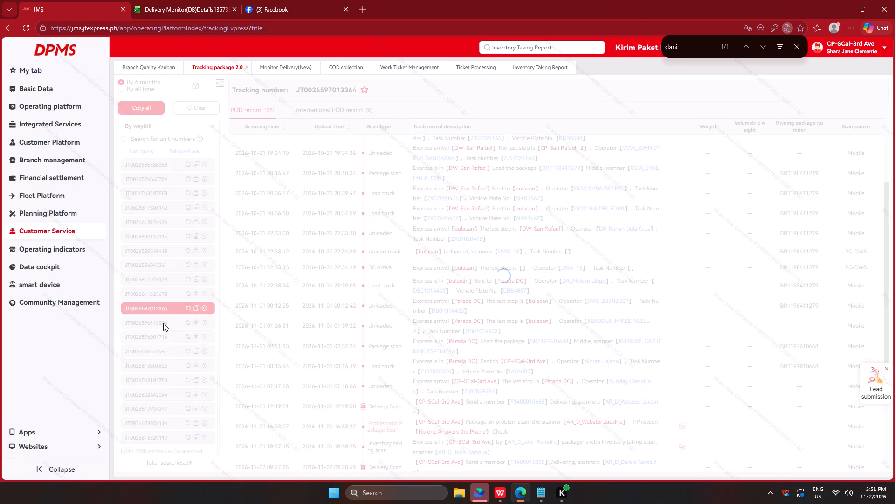
pyautogui.click(163, 323)
pyautogui.scroll(-5, 499, 219)
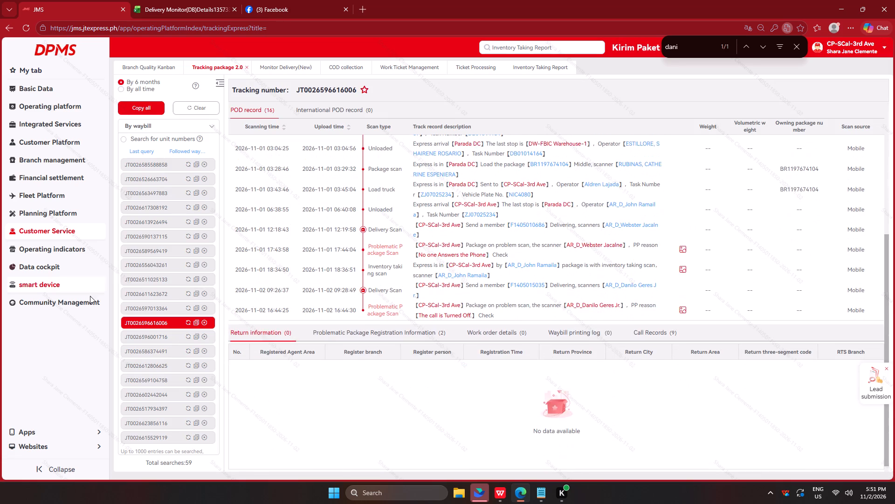
pyautogui.click(165, 336)
pyautogui.scroll(-3, 173, 237)
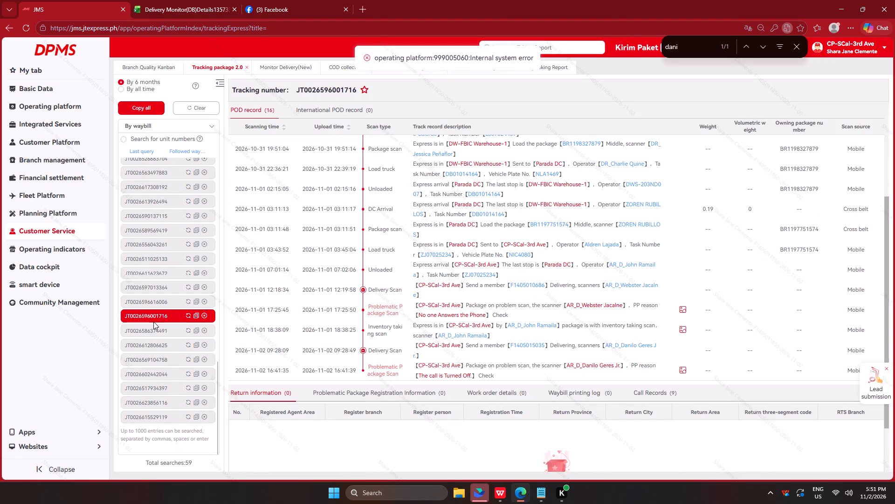
pyautogui.click(153, 322)
pyautogui.click(154, 329)
pyautogui.click(160, 350)
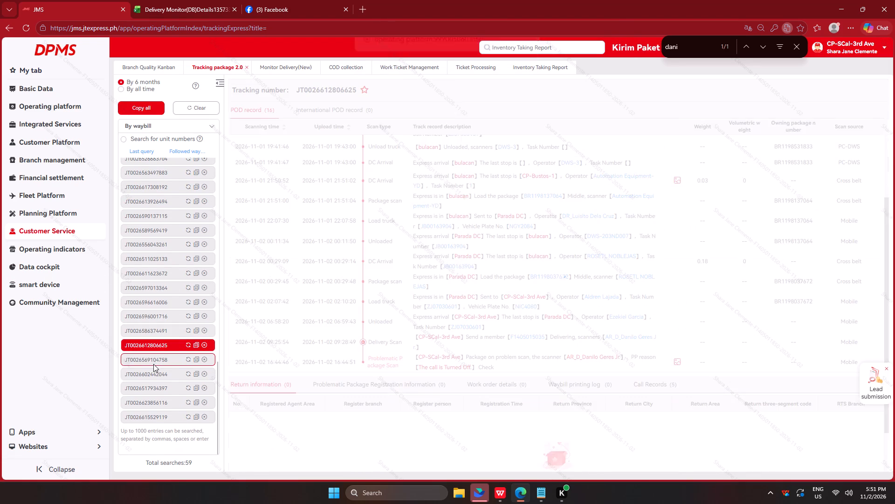
pyautogui.click(154, 331)
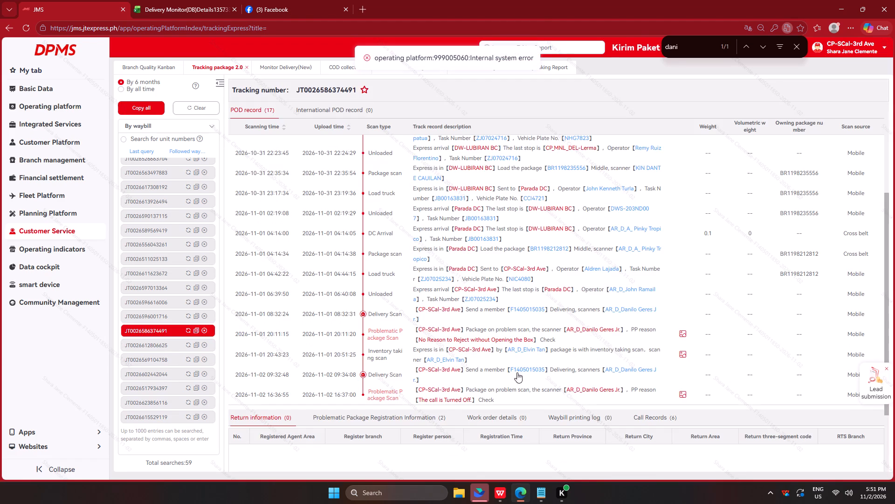
pyautogui.click(144, 348)
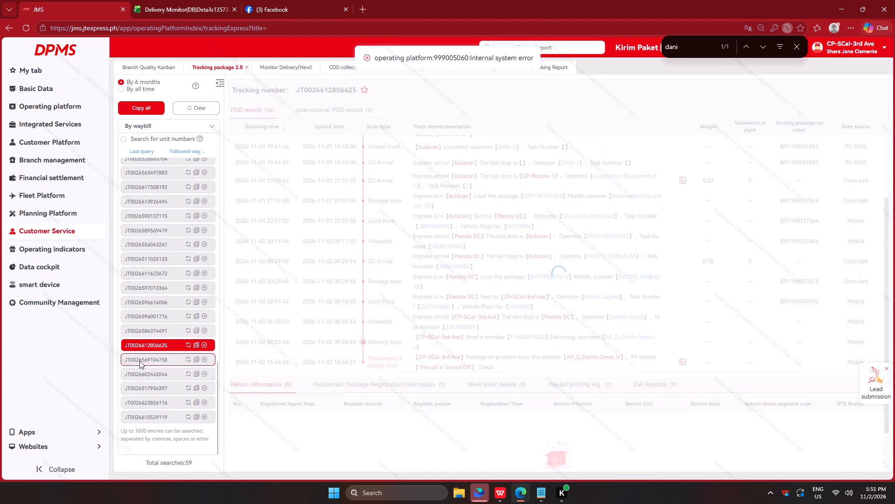
pyautogui.click(139, 361)
pyautogui.click(149, 374)
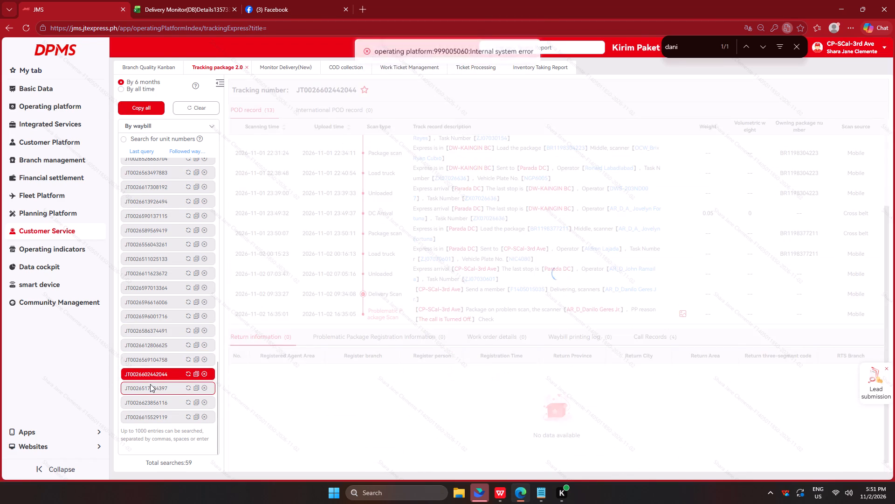
pyautogui.click(149, 387)
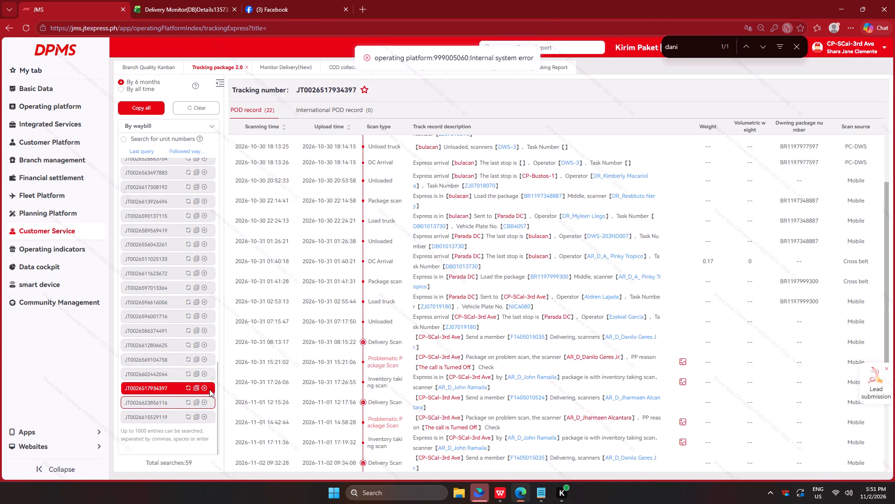
pyautogui.scroll(-5, 498, 332)
pyautogui.click(157, 397)
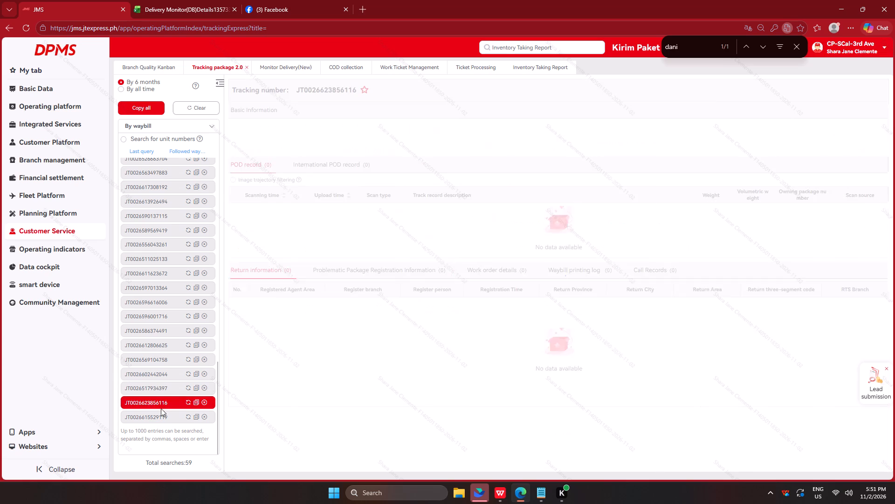
pyautogui.click(164, 414)
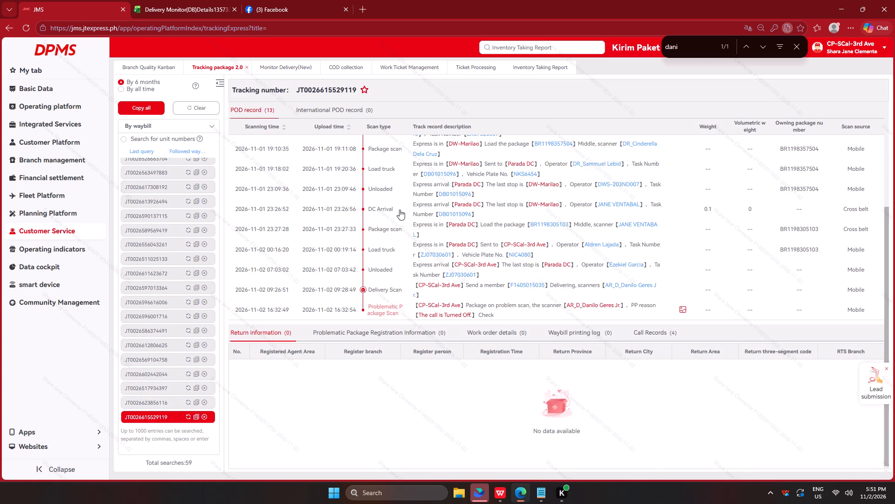
# In the WPS Office CHECKING sheet, copy REDELIVER from C218 into C226:C245, C247:C266 and C268:C284, keeping the RTS rows, and review the filled rows.
pyautogui.hotkey('alt', 'Tab')
pyautogui.moveTo(471, 253); pyautogui.dragTo(473, 247)
pyautogui.scroll(4, 513, 260)
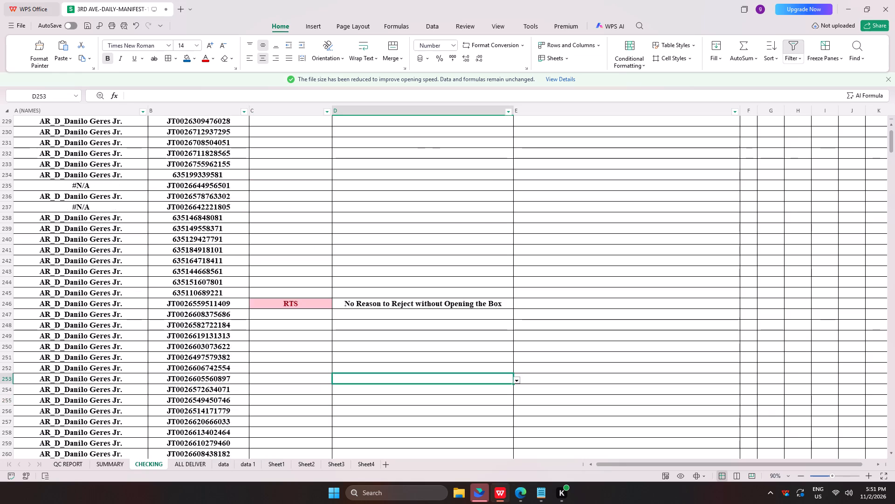
pyautogui.scroll(13, 490, 240)
pyautogui.click(291, 238)
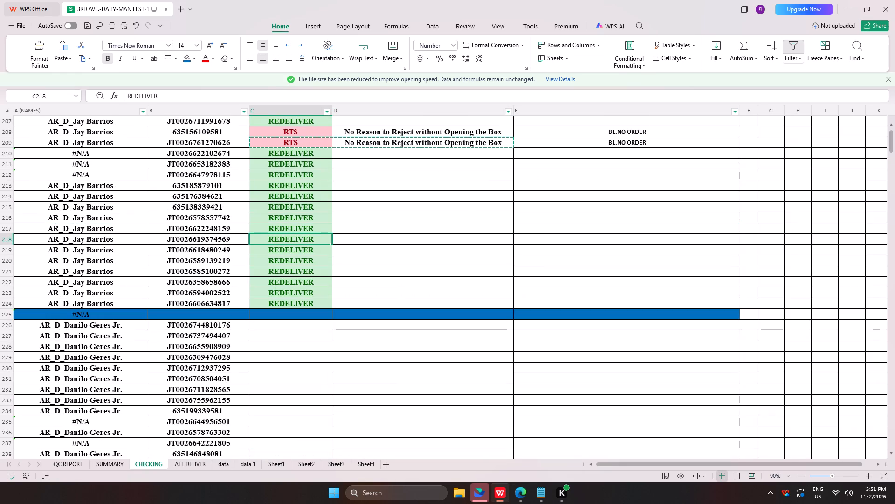
pyautogui.hotkey('ctrl', 'c')
pyautogui.scroll(-3, 325, 355)
pyautogui.scroll(-4, 296, 265)
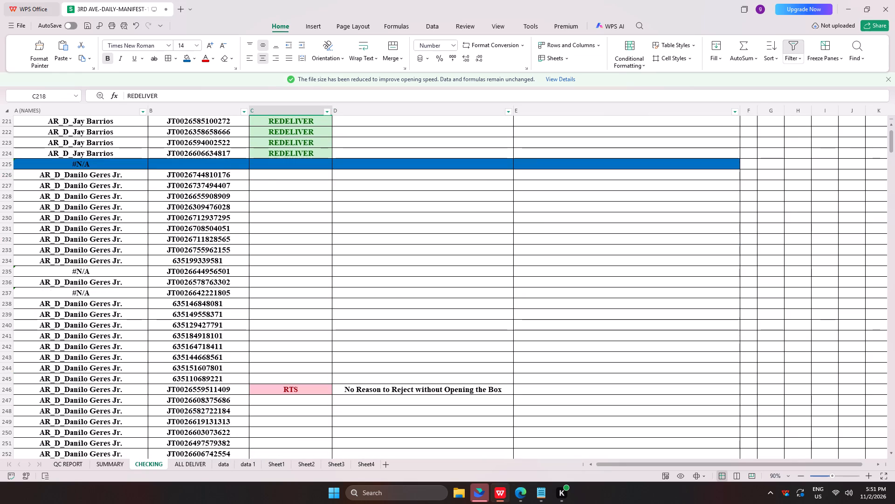
pyautogui.keyDown('ctrl'); pyautogui.moveTo(303, 175); pyautogui.dragTo(299, 364); pyautogui.keyUp('ctrl')
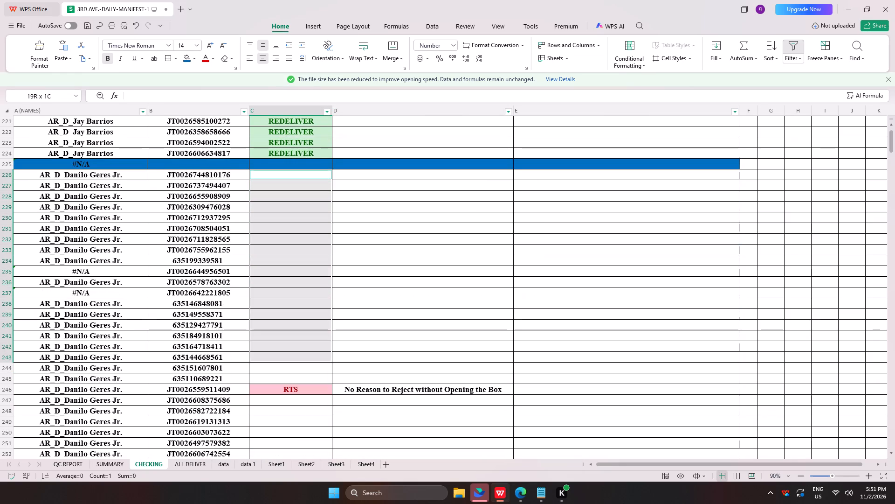
pyautogui.keyDown('ctrl'); pyautogui.moveTo(299, 364); pyautogui.dragTo(305, 376); pyautogui.keyUp('ctrl')
pyautogui.scroll(-6, 296, 210)
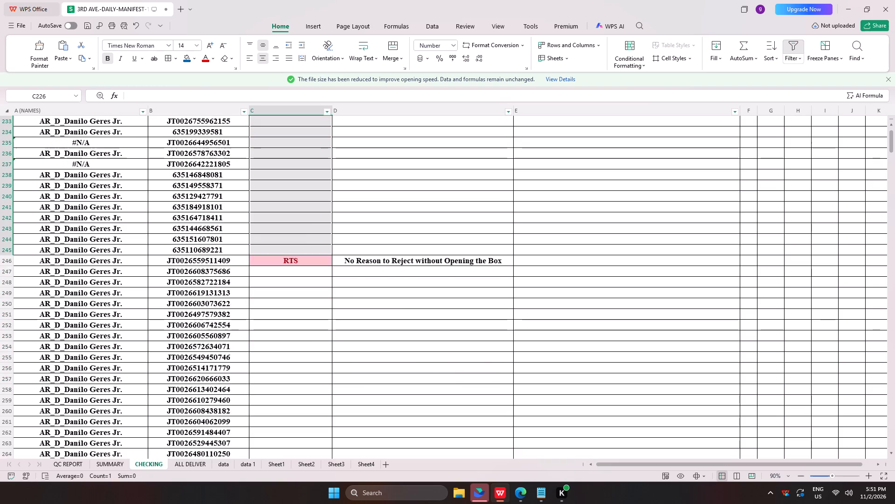
pyautogui.scroll(-6, 286, 277)
pyautogui.keyDown('ctrl'); pyautogui.moveTo(306, 142); pyautogui.dragTo(295, 338); pyautogui.keyUp('ctrl')
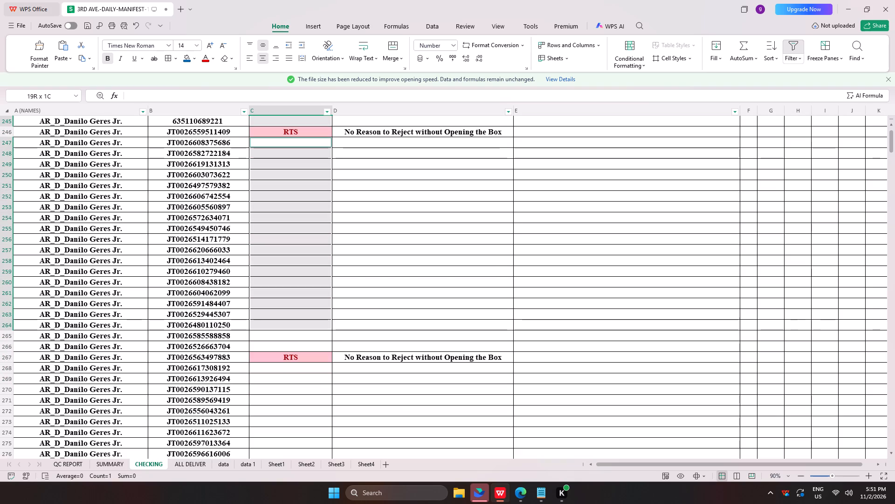
pyautogui.keyDown('ctrl'); pyautogui.moveTo(295, 338); pyautogui.dragTo(294, 347); pyautogui.keyUp('ctrl')
pyautogui.scroll(-9, 303, 217)
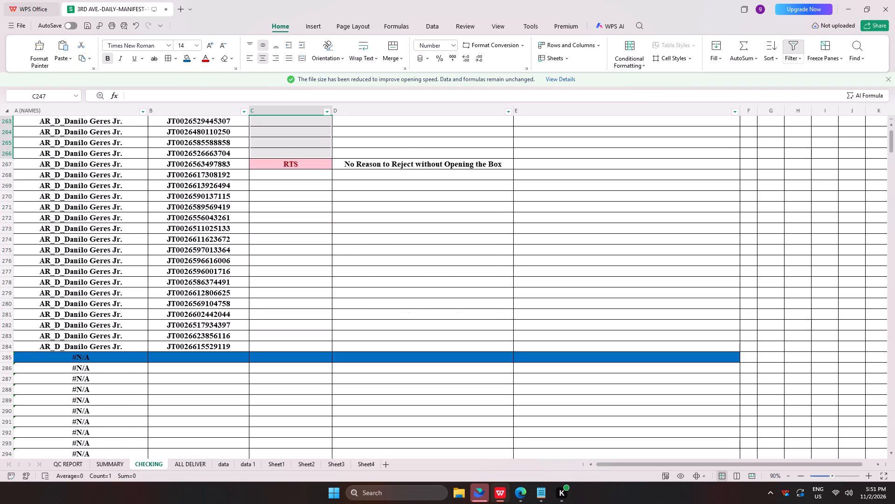
pyautogui.keyDown('ctrl'); pyautogui.moveTo(302, 175); pyautogui.dragTo(300, 344); pyautogui.keyUp('ctrl')
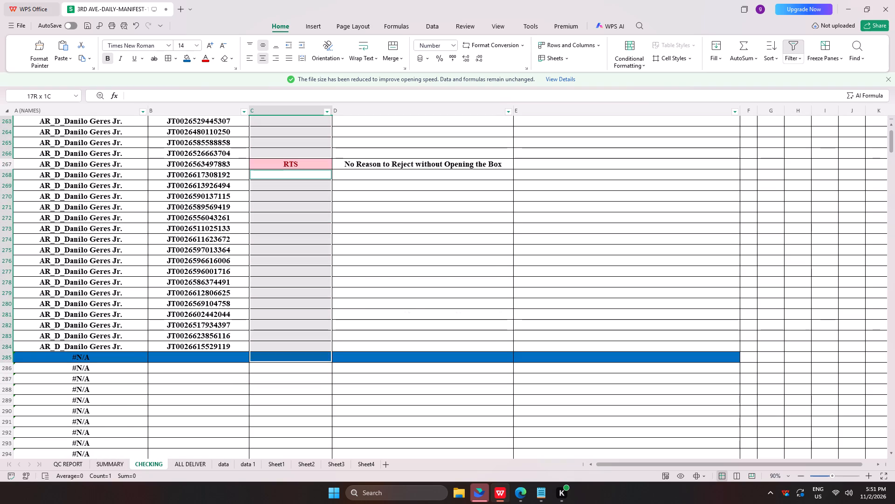
pyautogui.keyDown('ctrl'); pyautogui.moveTo(300, 344); pyautogui.dragTo(301, 344); pyautogui.keyUp('ctrl')
pyautogui.hotkey('ctrl', 'v')
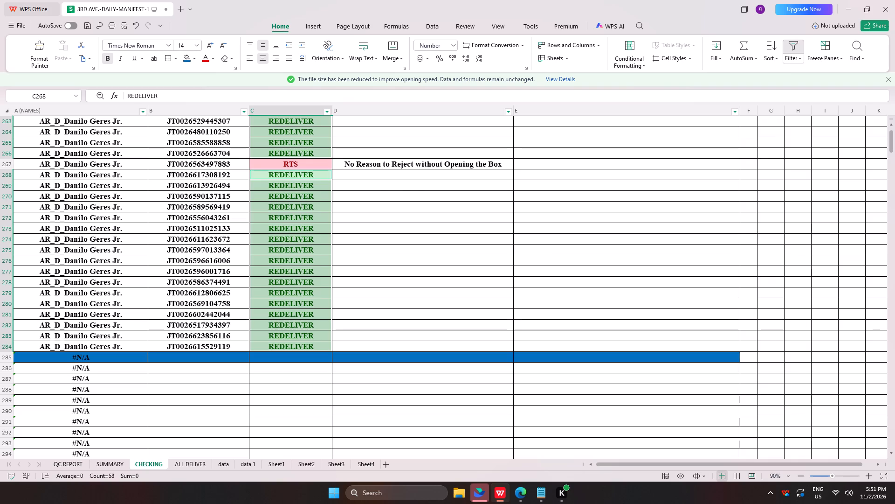
pyautogui.scroll(2, 328, 294)
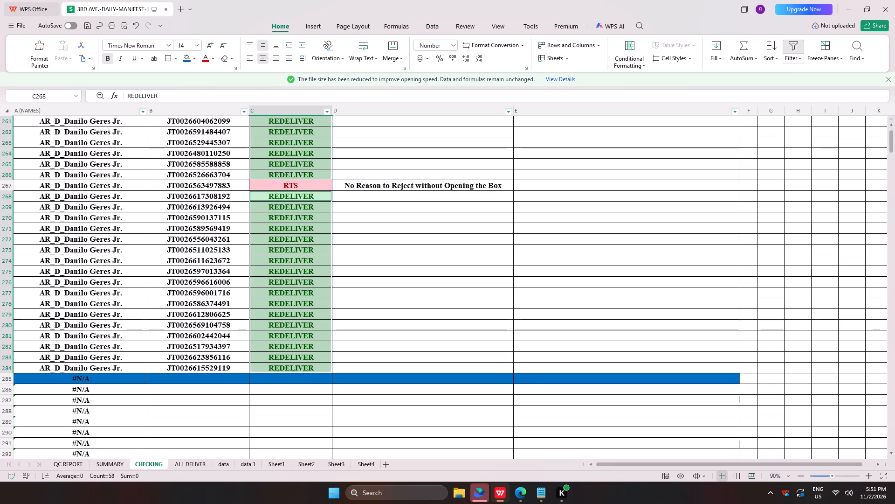
pyautogui.scroll(8, 500, 280)
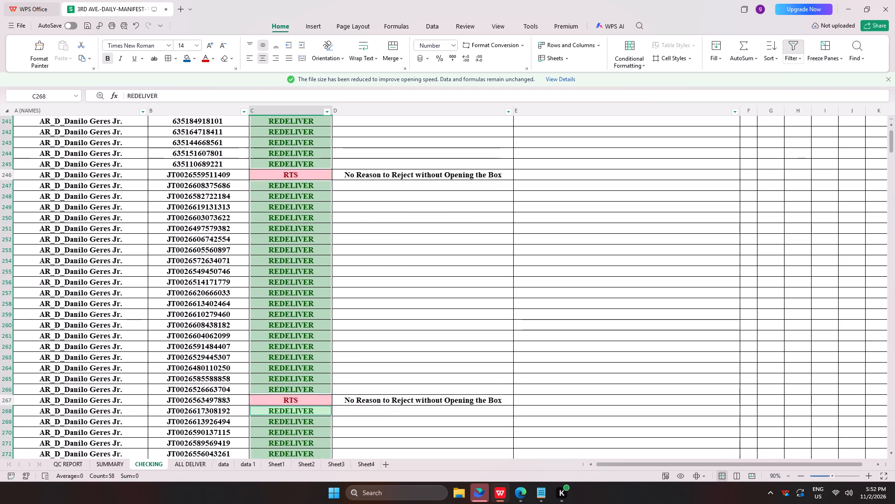
pyautogui.scroll(3, 483, 281)
pyautogui.click(390, 315)
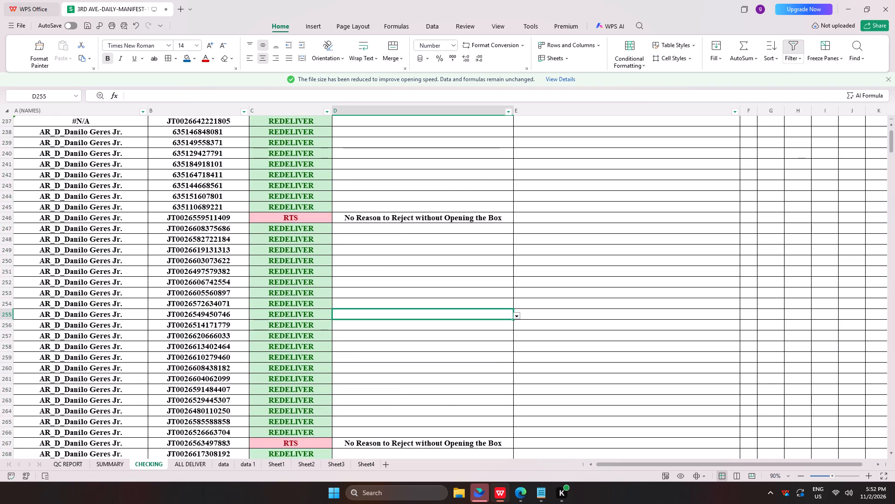
# Switch to JMS in the browser and search COD collection with the Pod Rider set to the courier matching "dani".
pyautogui.hotkey('alt', 'Tab')
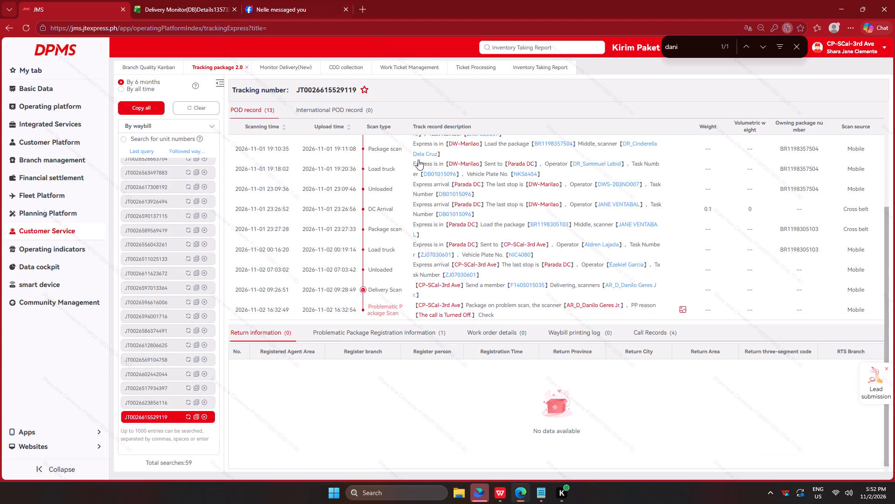
pyautogui.click(349, 66)
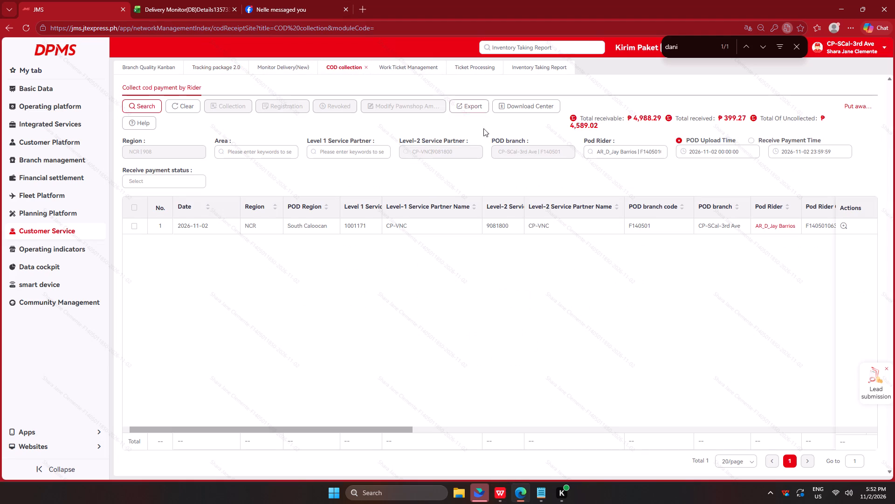
pyautogui.click(659, 152)
pyautogui.click(656, 156)
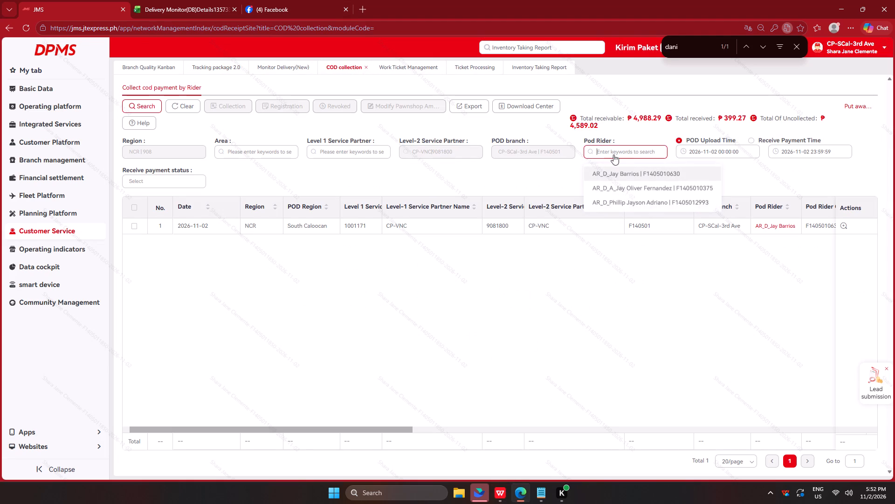
pyautogui.write('dani')
pyautogui.click(626, 167)
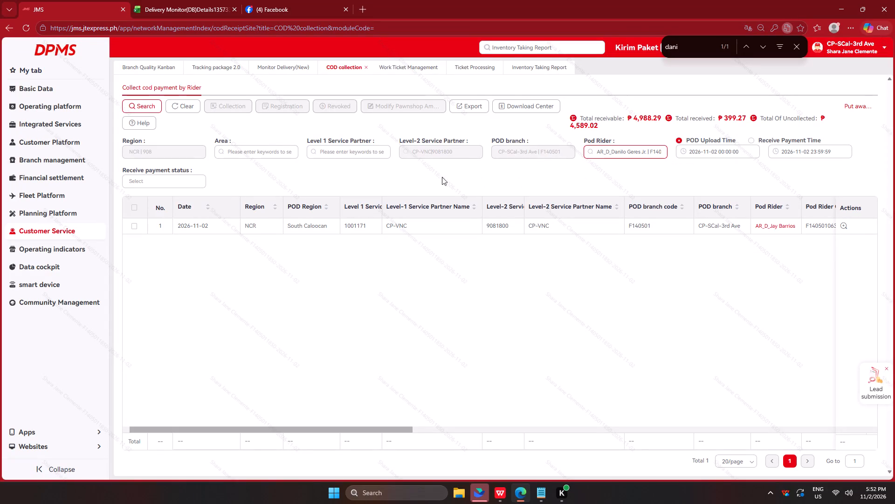
pyautogui.click(133, 107)
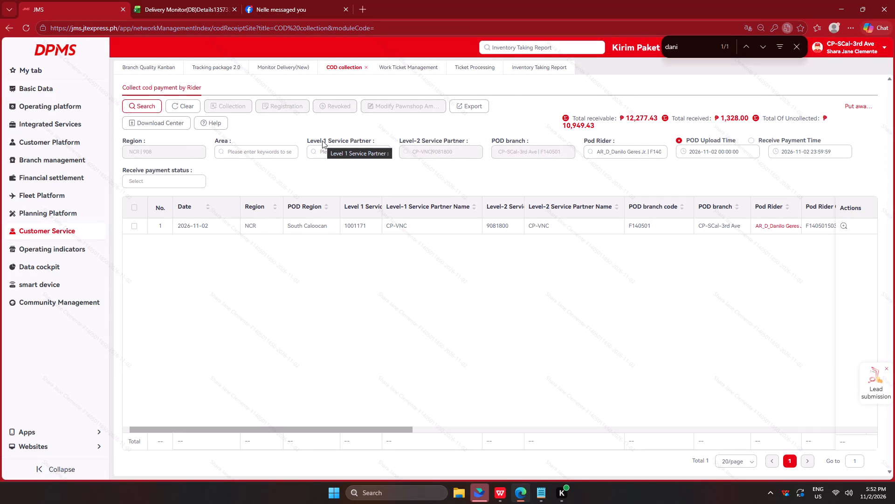
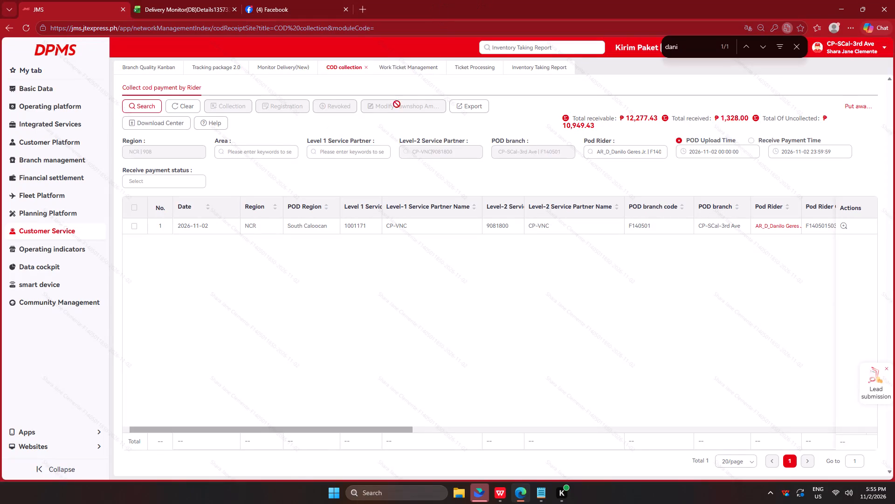
# Switch to Facebook, open the Loggy3 PH Community post about the macOS-only download, read it with its comments, and close it.
pyautogui.click(295, 10)
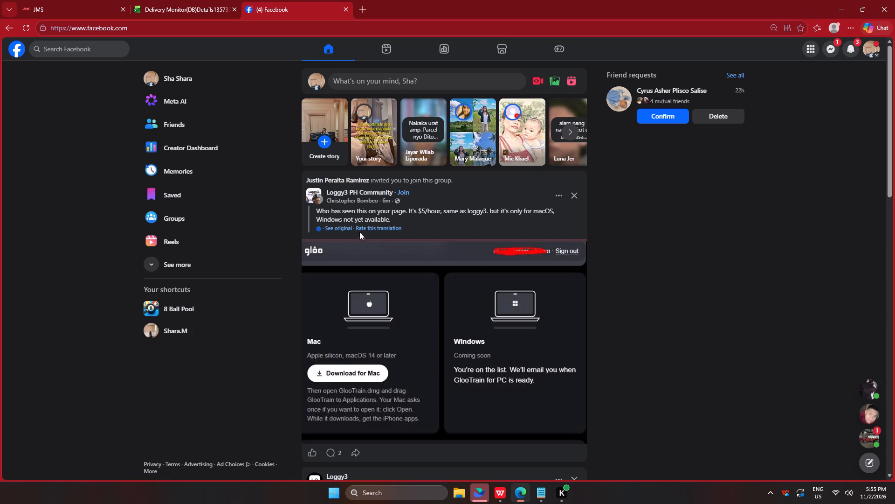
pyautogui.scroll(-3, 364, 230)
pyautogui.click(335, 313)
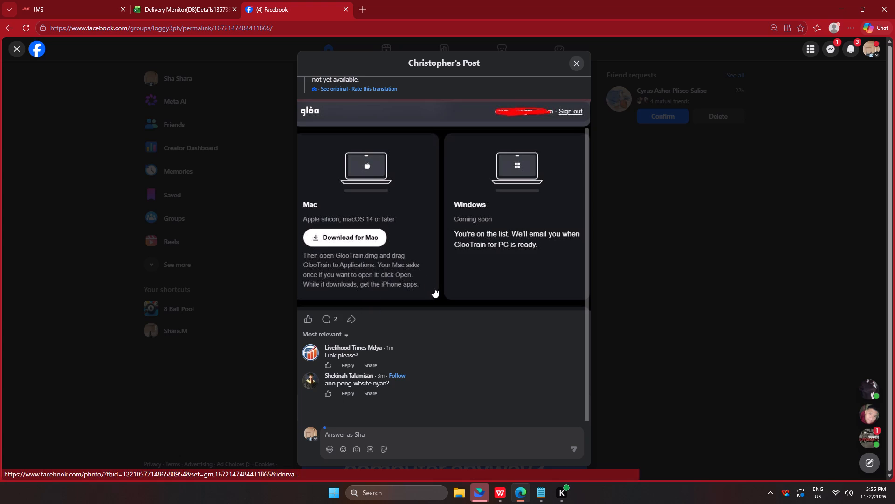
pyautogui.scroll(3, 392, 243)
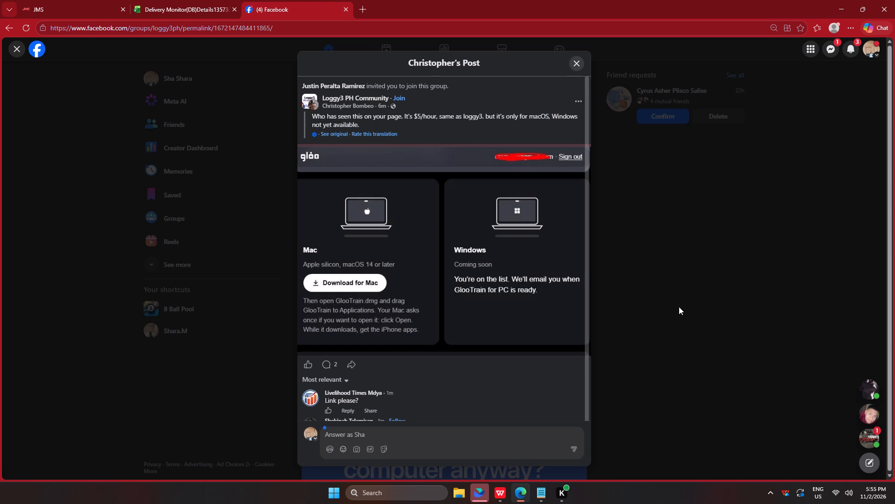
pyautogui.scroll(-3, 476, 328)
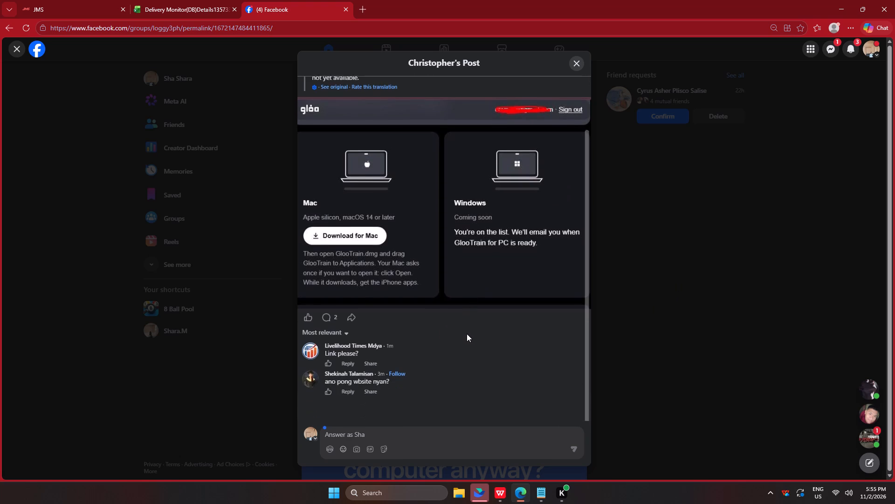
pyautogui.click(578, 67)
# Browse the Facebook news feed, open the SpiritWalker costume reel, and watch the reels that follow it.
pyautogui.scroll(-7, 382, 321)
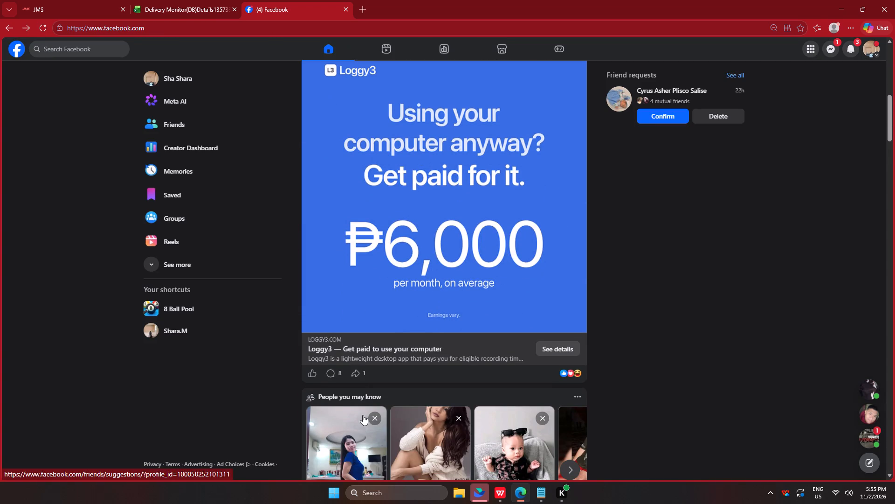
pyautogui.scroll(-2, 363, 415)
pyautogui.scroll(-4, 375, 343)
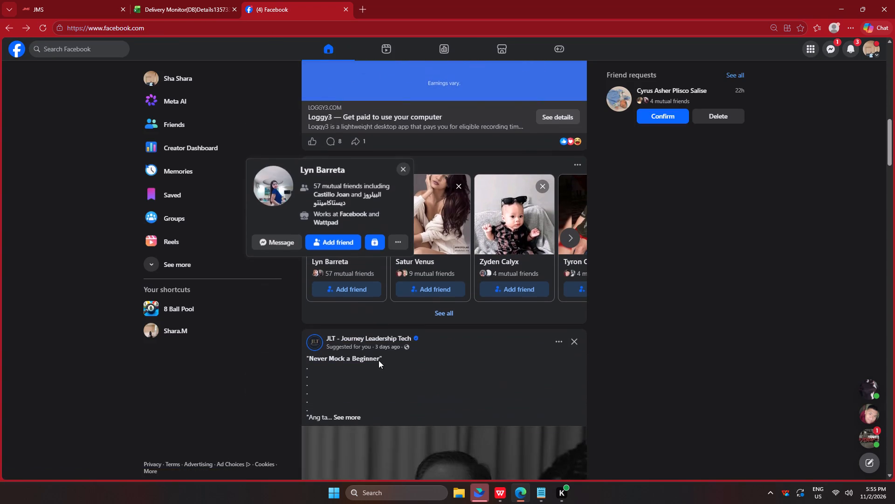
pyautogui.scroll(-5, 449, 395)
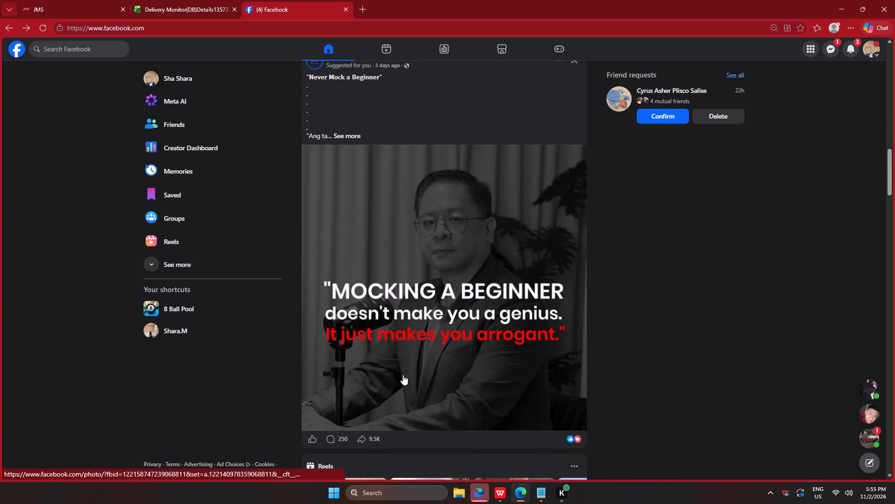
pyautogui.scroll(-4, 403, 379)
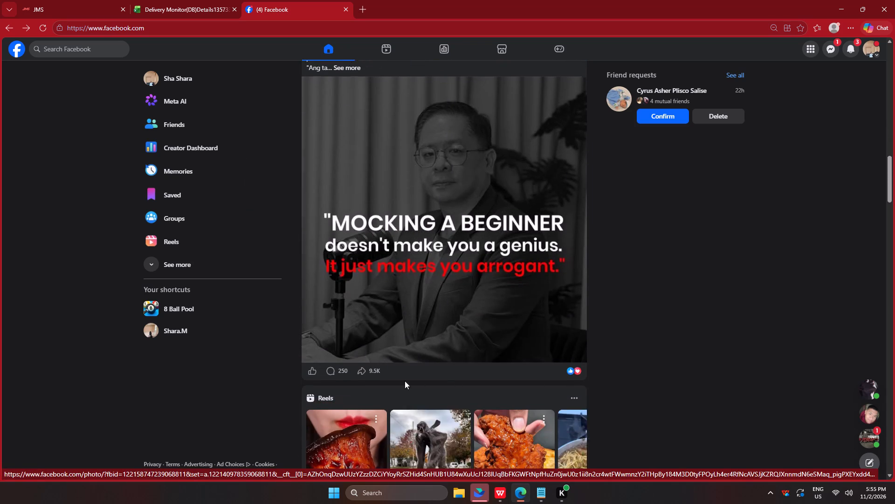
pyautogui.scroll(-1, 409, 394)
pyautogui.click(427, 316)
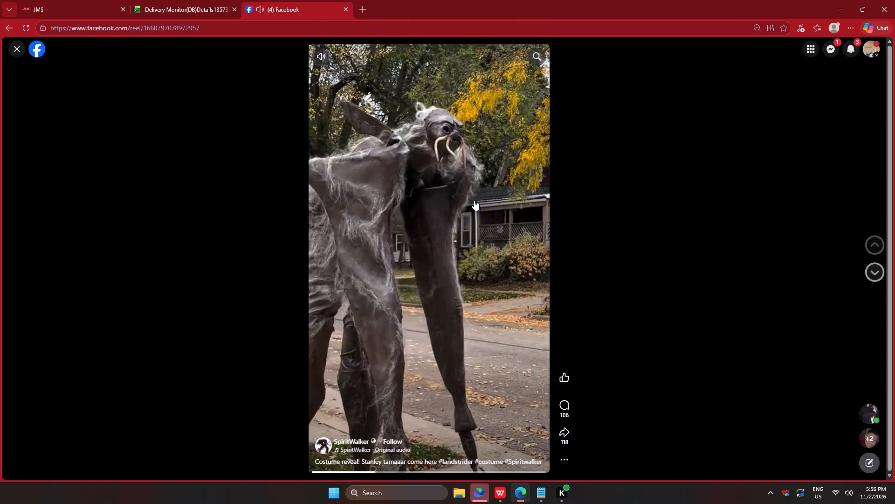
pyautogui.scroll(-5, 473, 201)
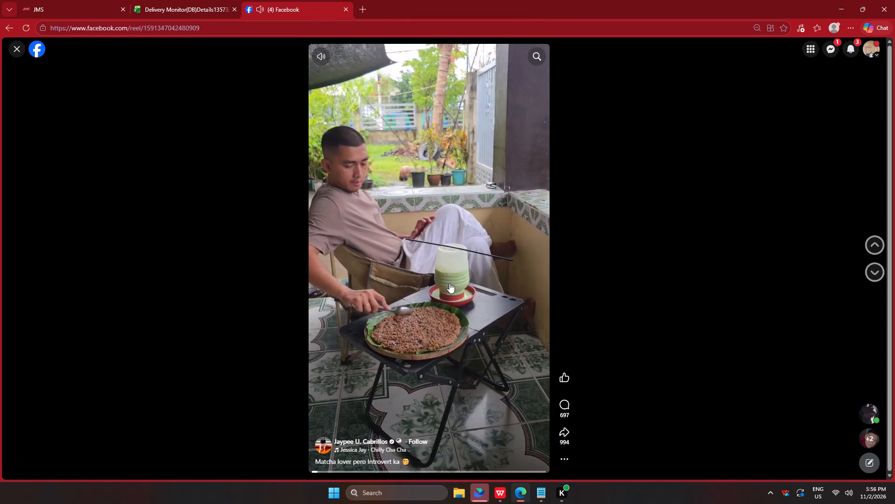
pyautogui.scroll(-4, 462, 234)
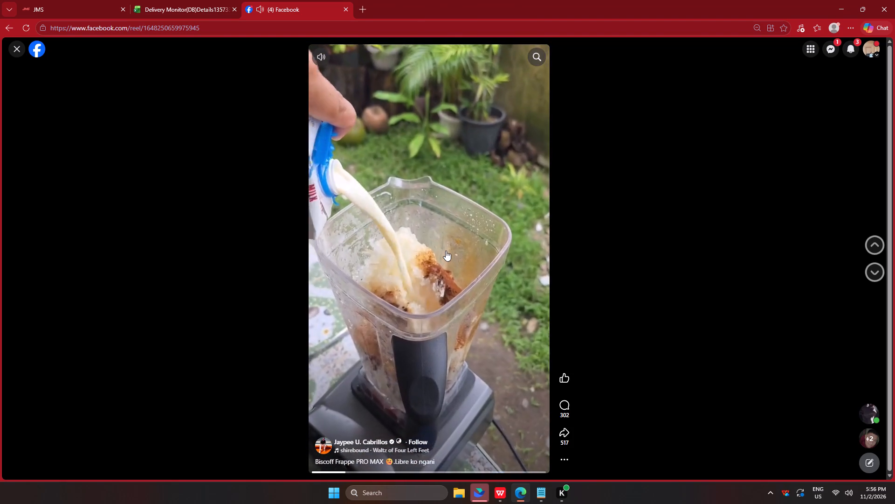
pyautogui.scroll(-5, 446, 251)
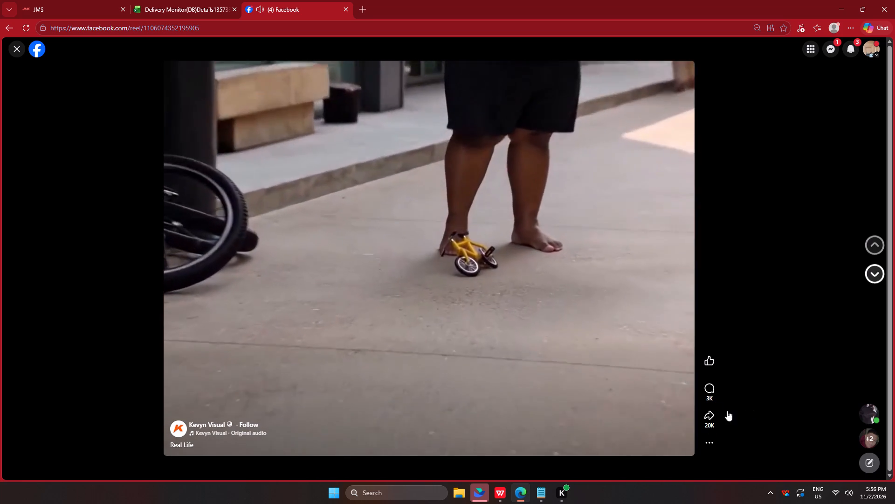
# Open the comments of the "Real Life" reel, read through them, and continue watching the following reels.
pyautogui.click(711, 400)
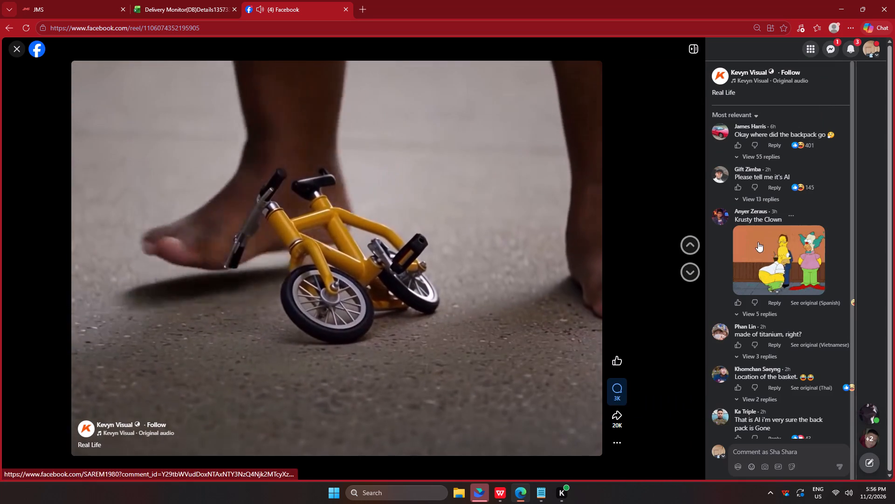
pyautogui.scroll(-6, 760, 250)
pyautogui.scroll(-6, 749, 306)
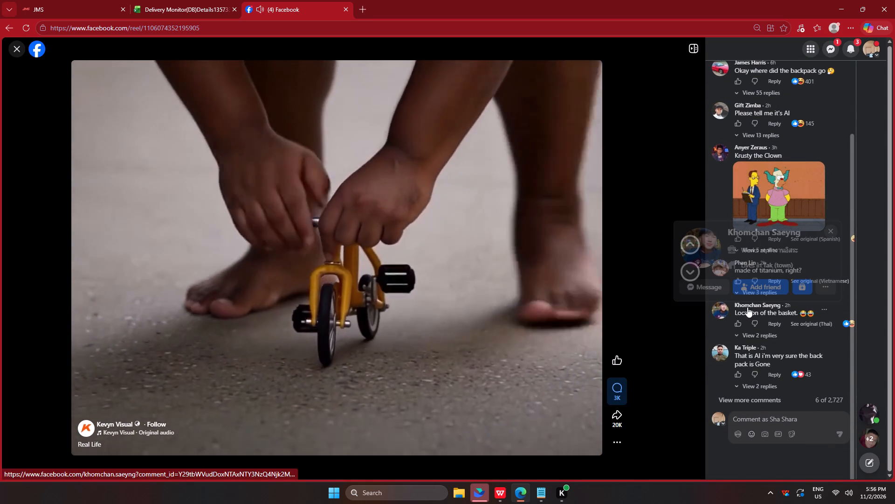
pyautogui.scroll(-5, 504, 291)
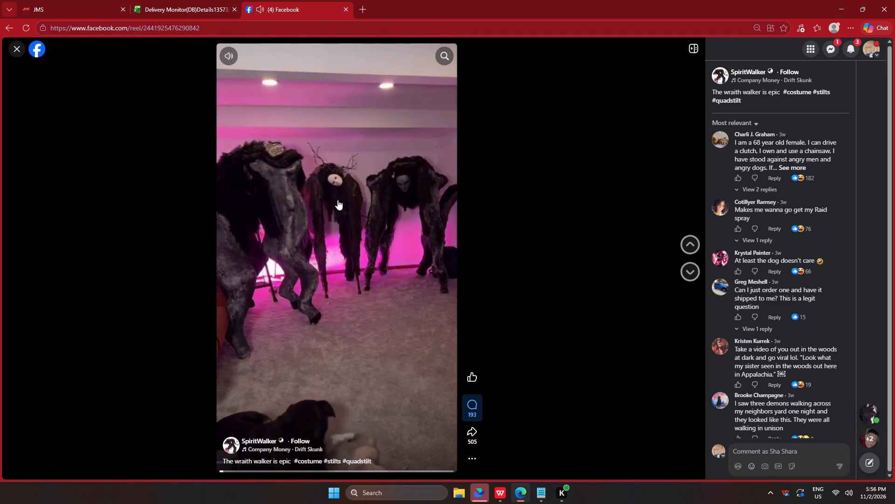
pyautogui.scroll(-4, 380, 255)
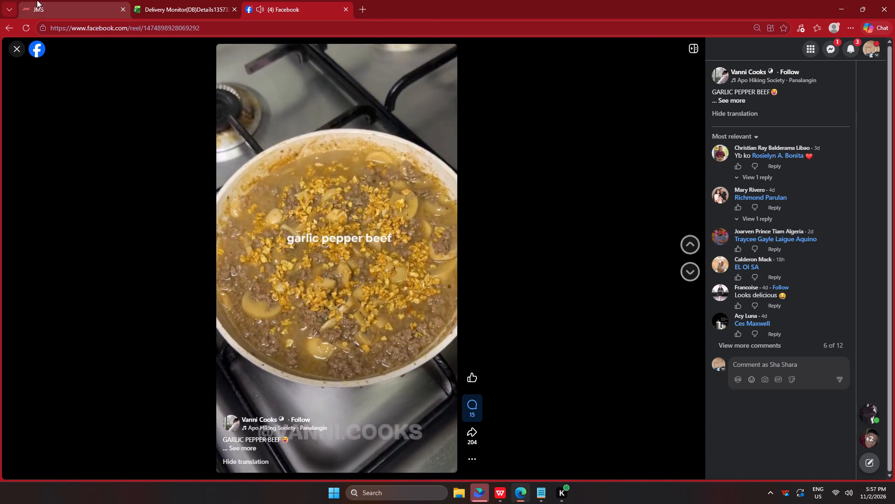
# Copy the waybill numbers in B226:B284 of the WPS Office CHECKING sheet and search them in JMS Tracking package 2.0.
pyautogui.click(37, 0)
pyautogui.click(497, 492)
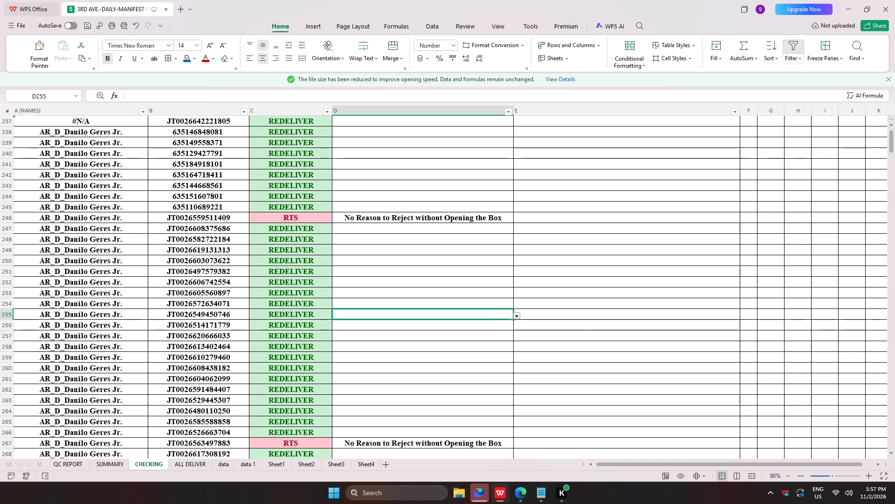
pyautogui.scroll(12, 208, 233)
pyautogui.moveTo(209, 240); pyautogui.dragTo(207, 502)
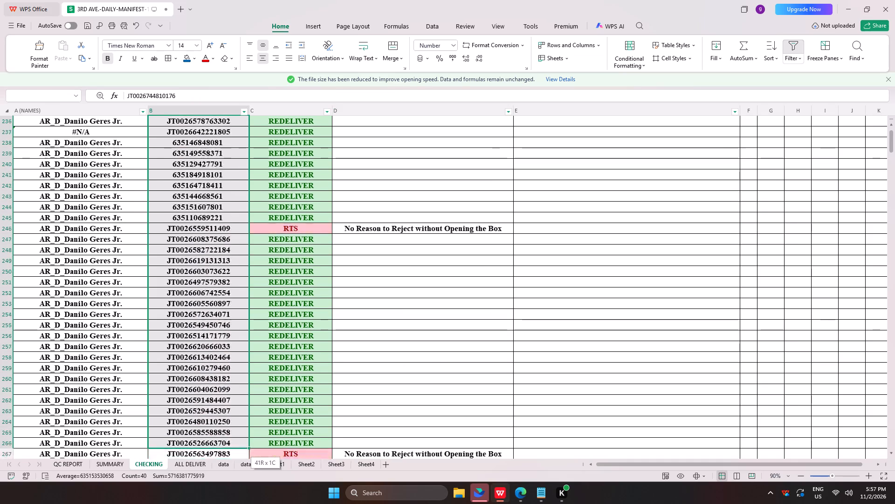
pyautogui.moveTo(207, 502); pyautogui.dragTo(204, 451)
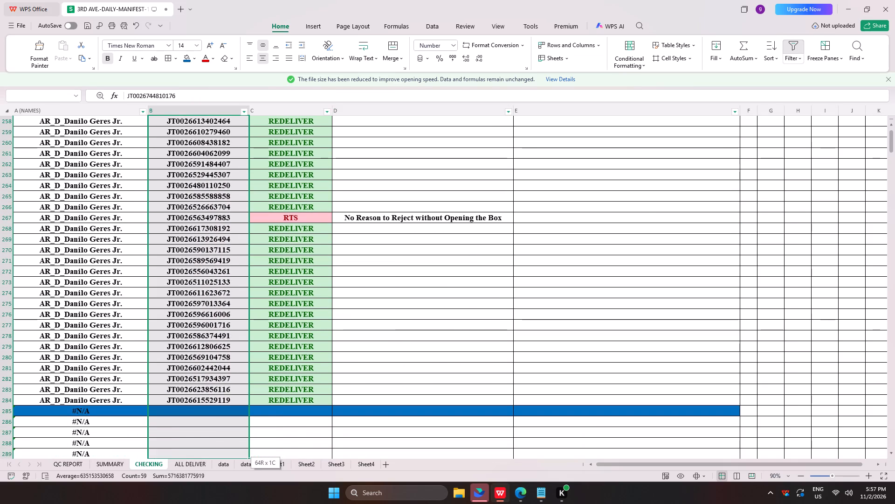
pyautogui.moveTo(204, 451); pyautogui.dragTo(222, 399)
pyautogui.hotkey('ctrl', 'c')
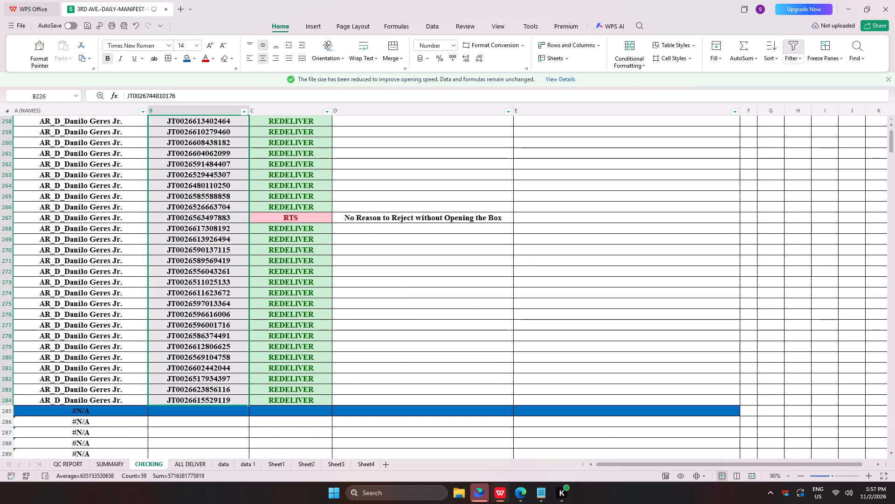
pyautogui.hotkey('alt', 'Tab')
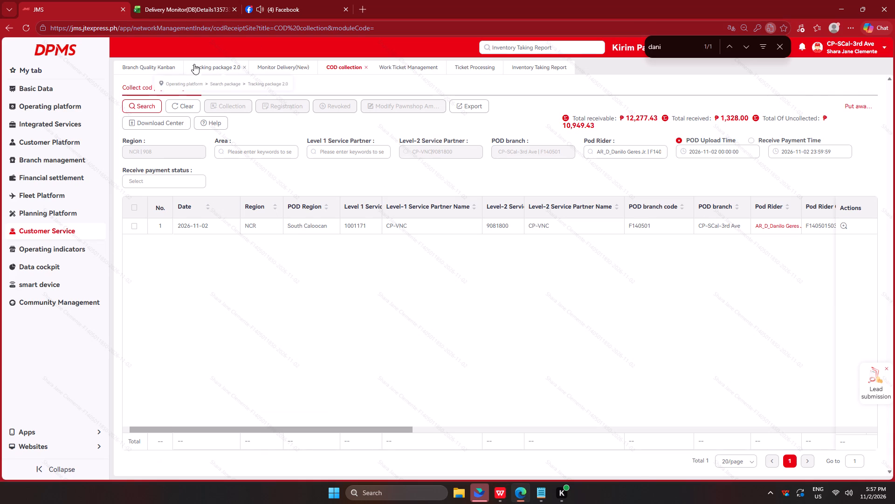
pyautogui.click(196, 66)
pyautogui.click(185, 109)
pyautogui.click(179, 217)
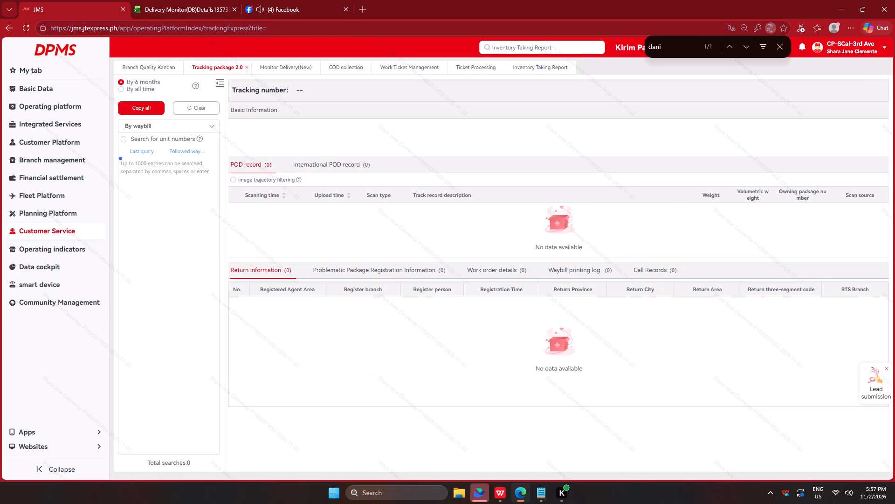
pyautogui.hotkey('ctrl', 'v')
pyautogui.scroll(-7, 639, 161)
pyautogui.scroll(-5, 424, 413)
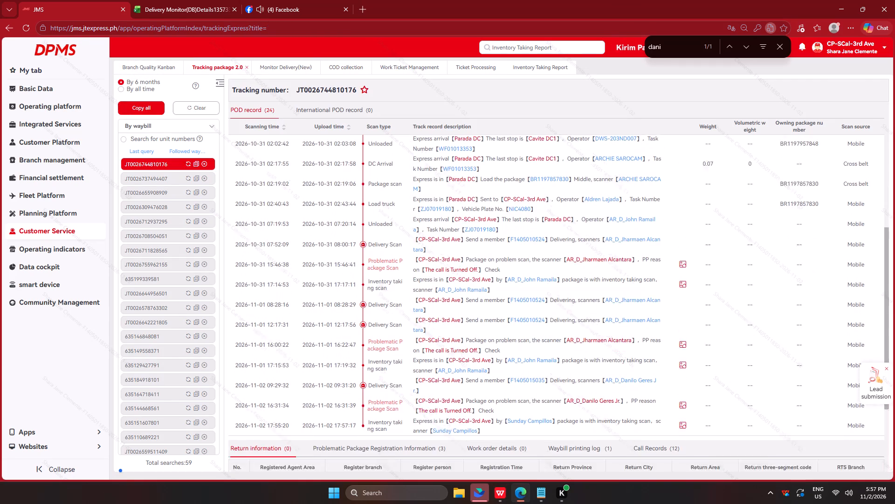
pyautogui.scroll(-1, 421, 418)
pyautogui.click(156, 182)
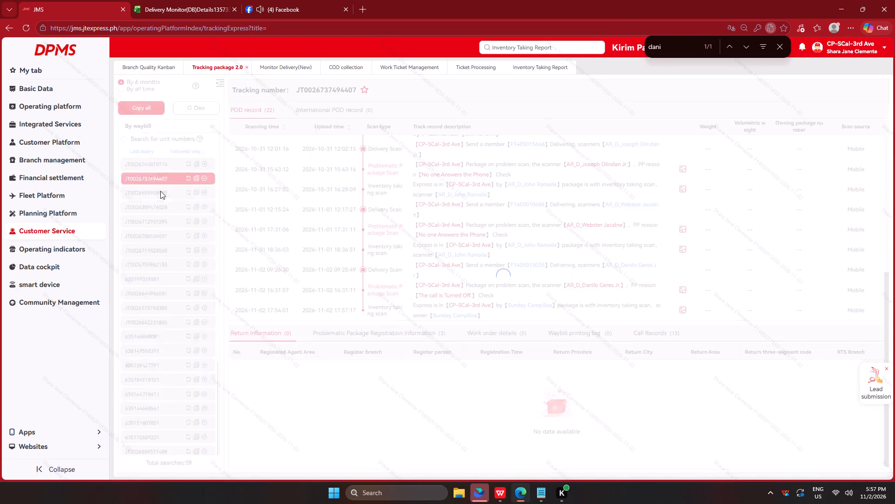
pyautogui.click(160, 191)
pyautogui.click(162, 207)
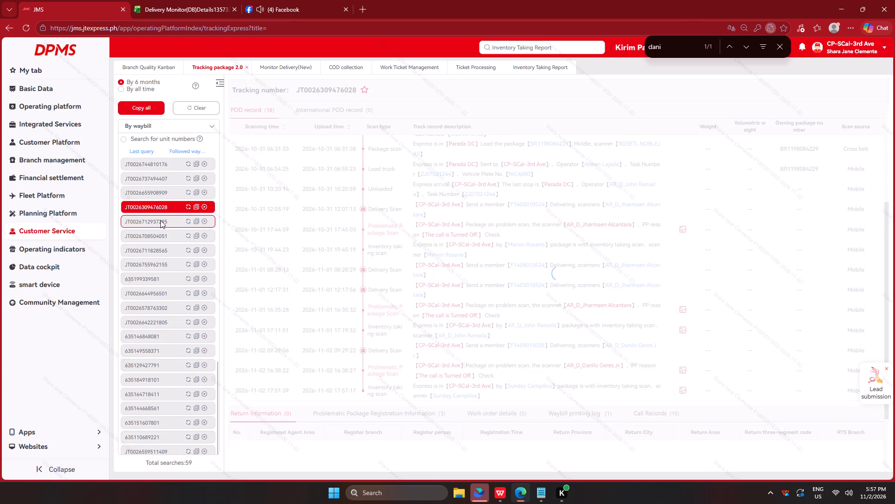
pyautogui.click(160, 220)
pyautogui.click(158, 236)
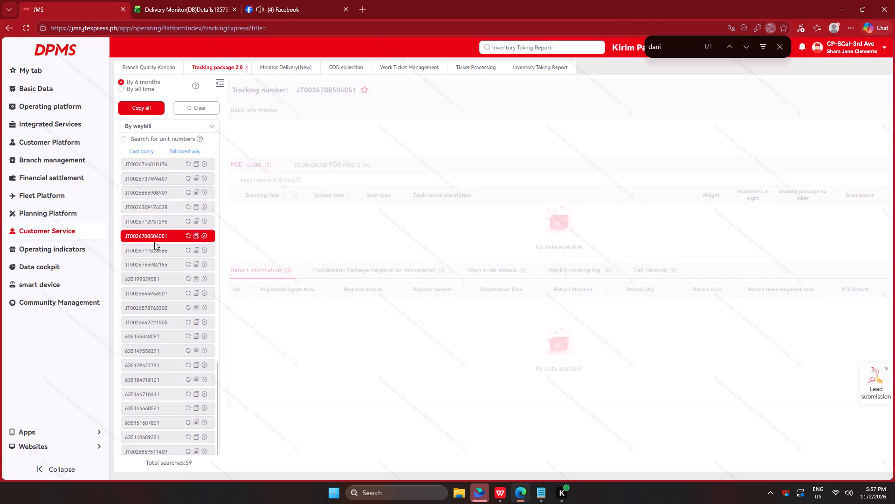
pyautogui.click(154, 249)
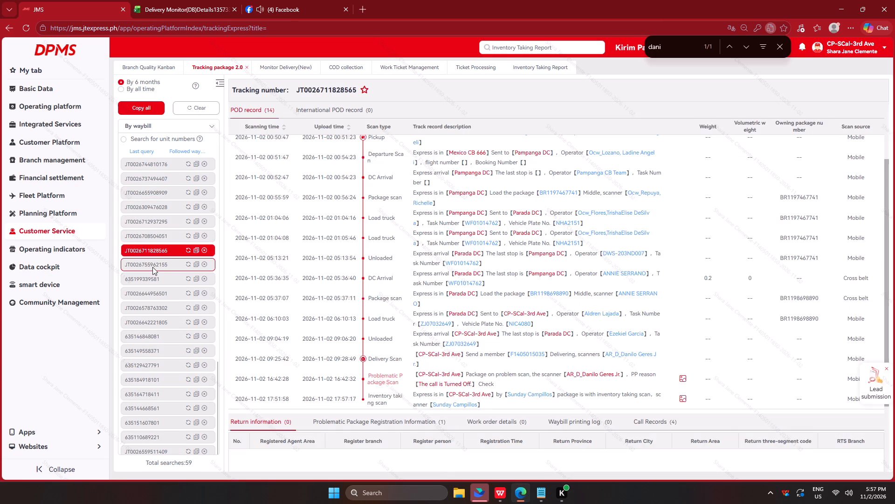
pyautogui.click(152, 266)
pyautogui.click(153, 280)
pyautogui.scroll(-3, 409, 207)
pyautogui.click(157, 289)
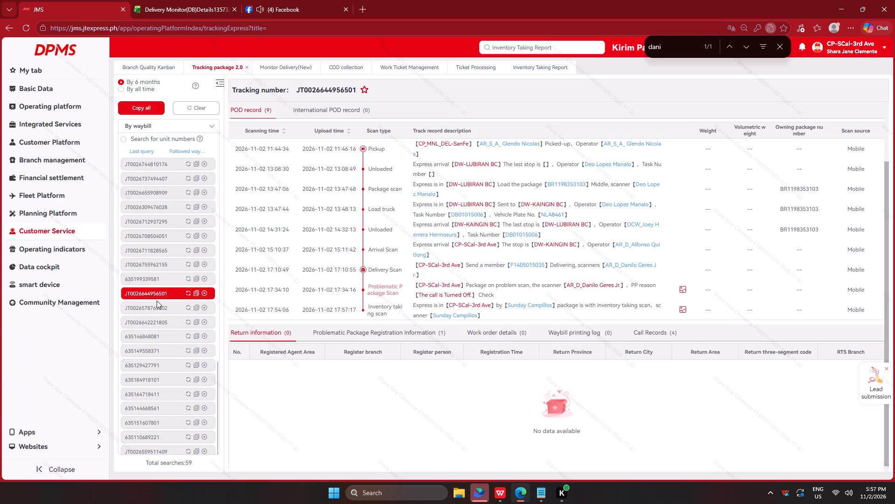
pyautogui.click(157, 301)
pyautogui.click(158, 309)
pyautogui.click(159, 322)
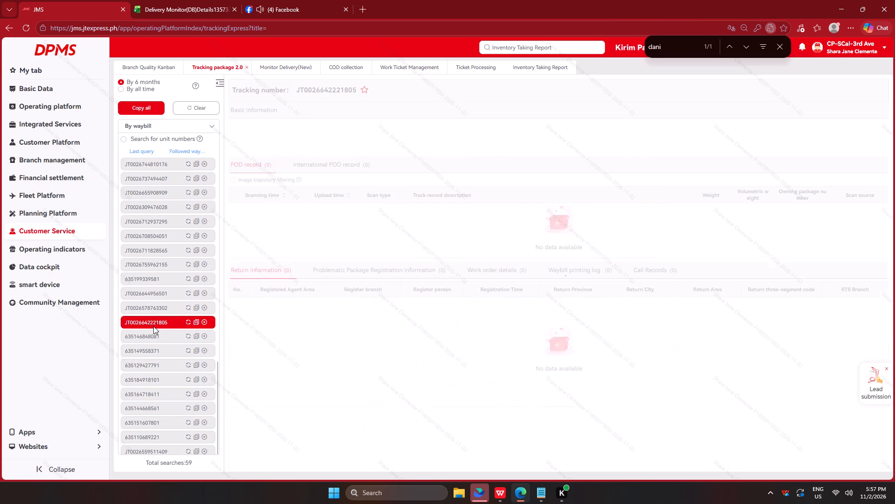
pyautogui.click(150, 336)
pyautogui.click(148, 350)
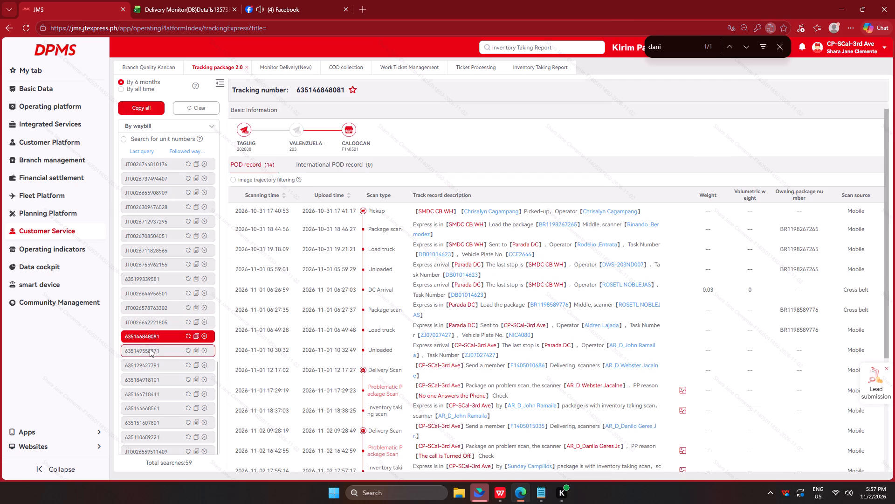
pyautogui.scroll(-11, 323, 244)
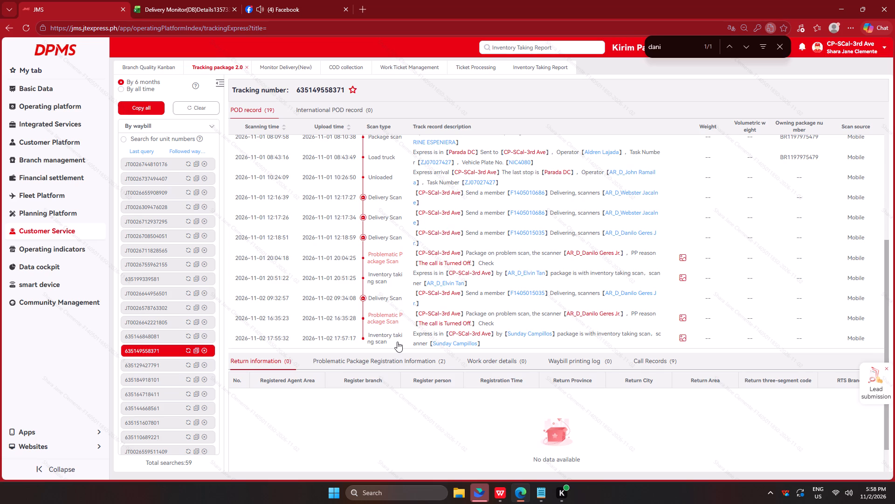
# Switch back to the CHECKING sheet in WPS Office and select cell D270 among the reviewed rows.
pyautogui.hotkey('alt', 'Tab')
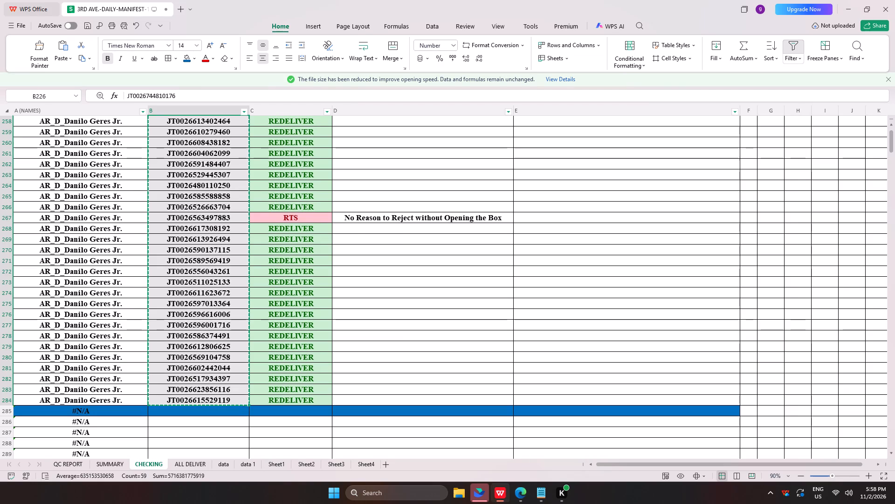
pyautogui.scroll(1, 418, 264)
pyautogui.click(418, 272)
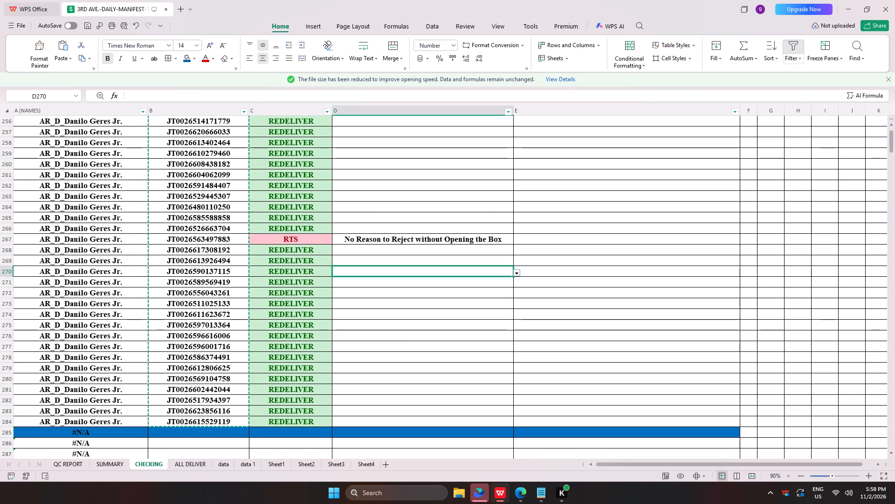